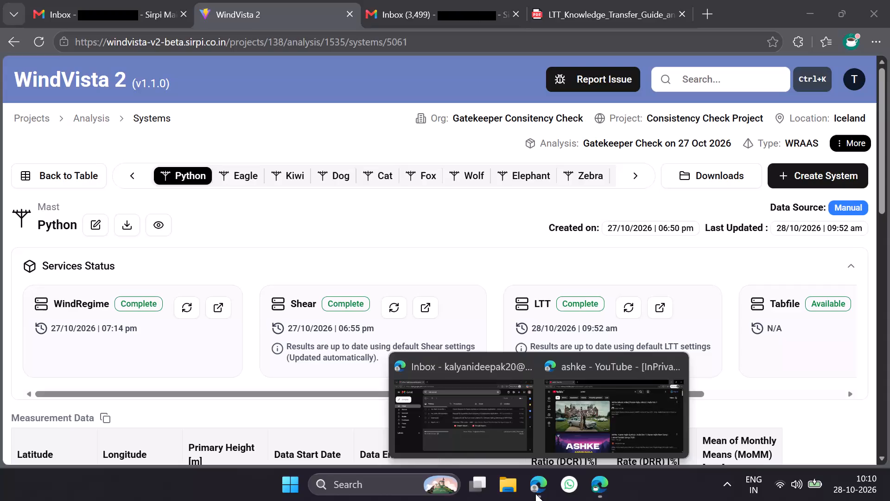
Switch to the YouTube window, start the "Ashke - Karan Aujla (Lyrics)" video from the search results, and minimize that window.
click(597, 425)
click(227, 359)
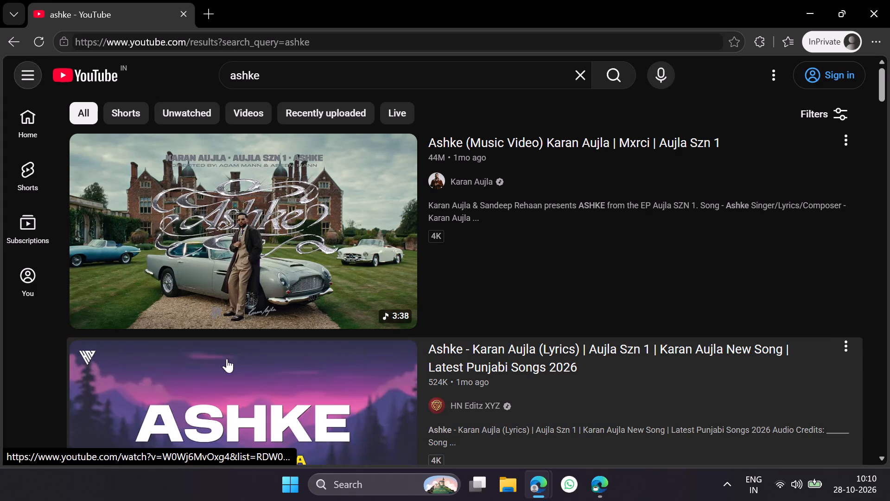
click(821, 5)
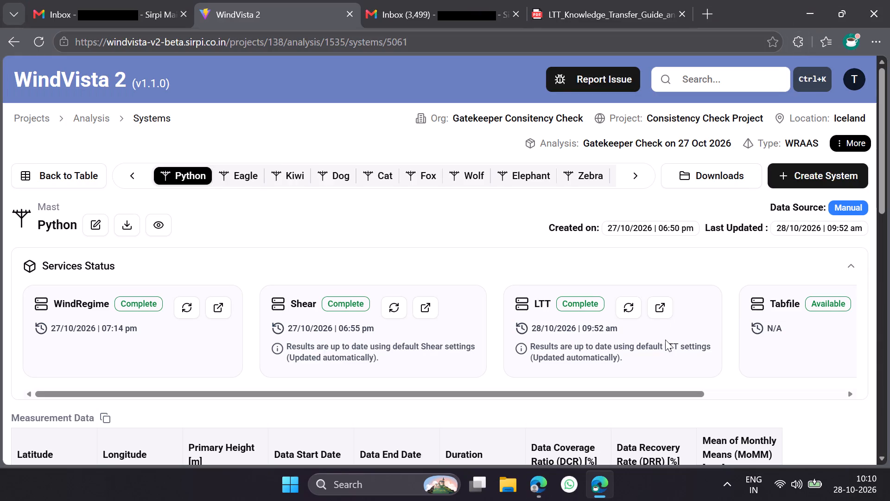
Adjust the system volume to roughly two-thirds of the slider and return to the WindVista 2 page.
click(800, 475)
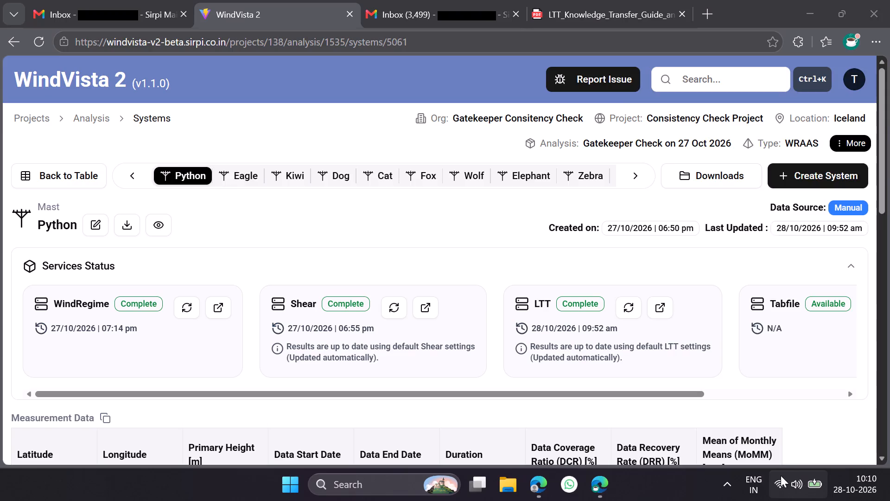
click(777, 398)
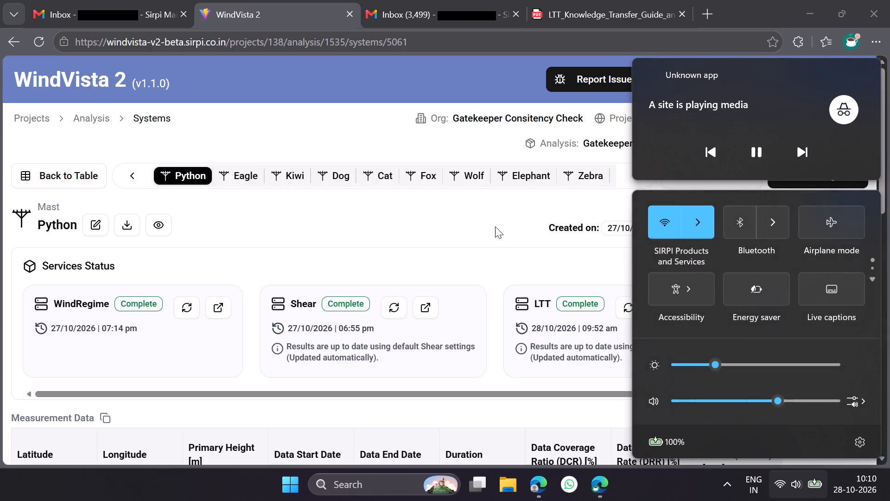
click(493, 272)
click(596, 262)
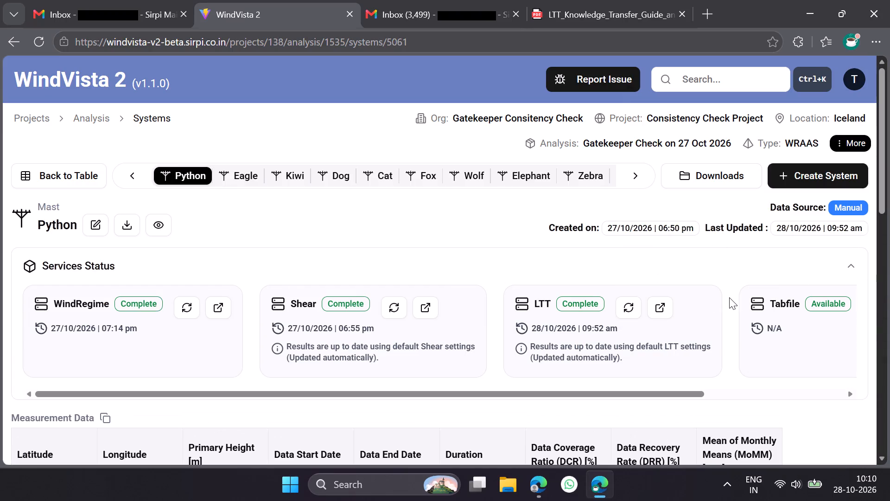
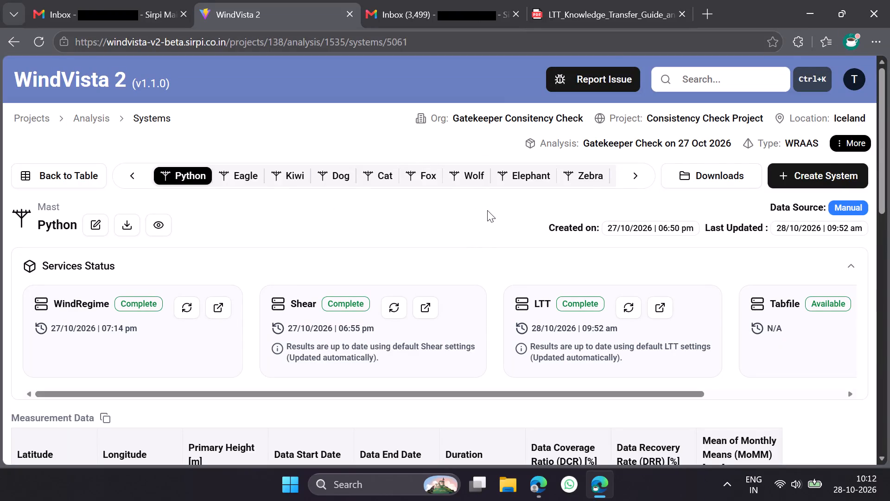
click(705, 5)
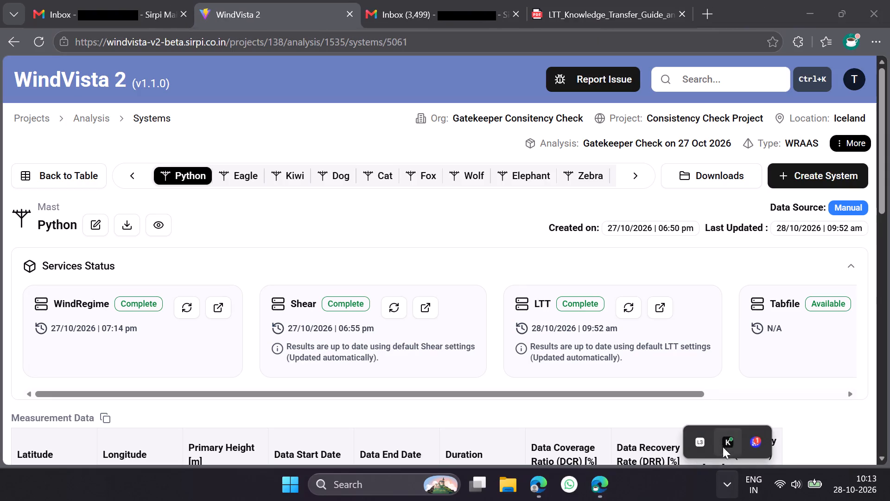
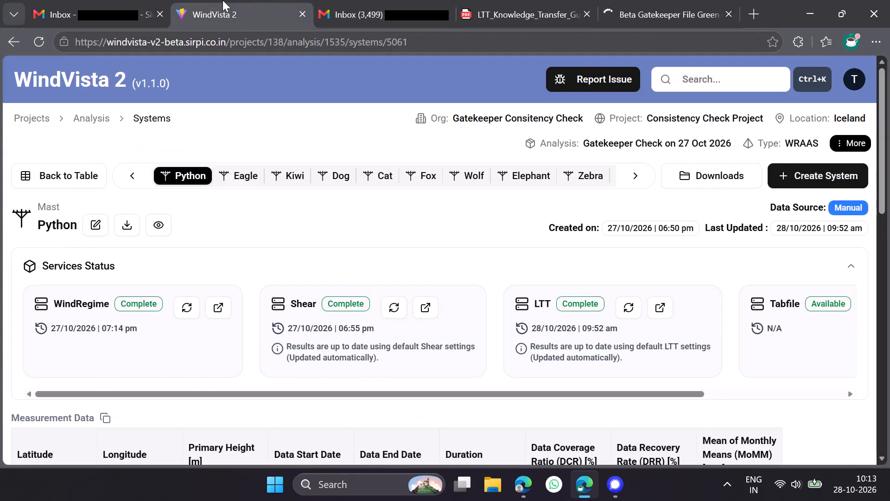
Compare the Python mast's Data Coverage Ratio in WindVista 2 with the DCR sheet of Beta Gatekeeper File Green Check.
scroll(340, 311, down, 3)
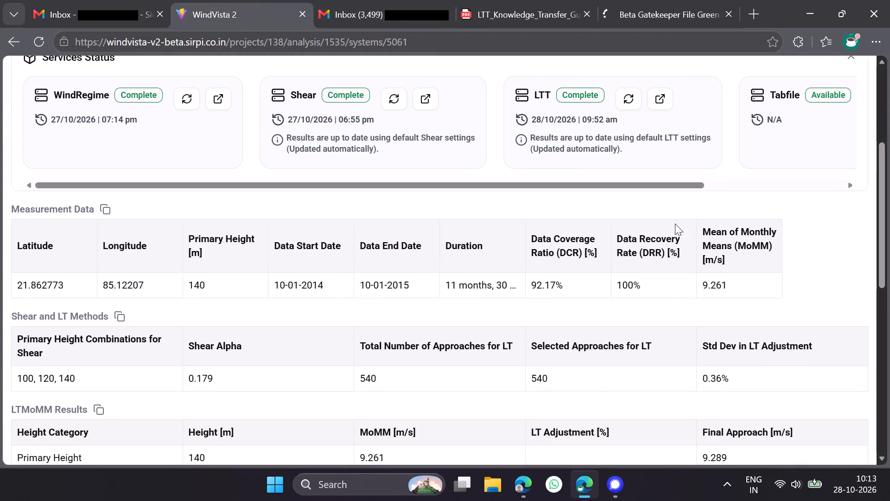
click(676, 0)
scroll(511, 335, down, 14)
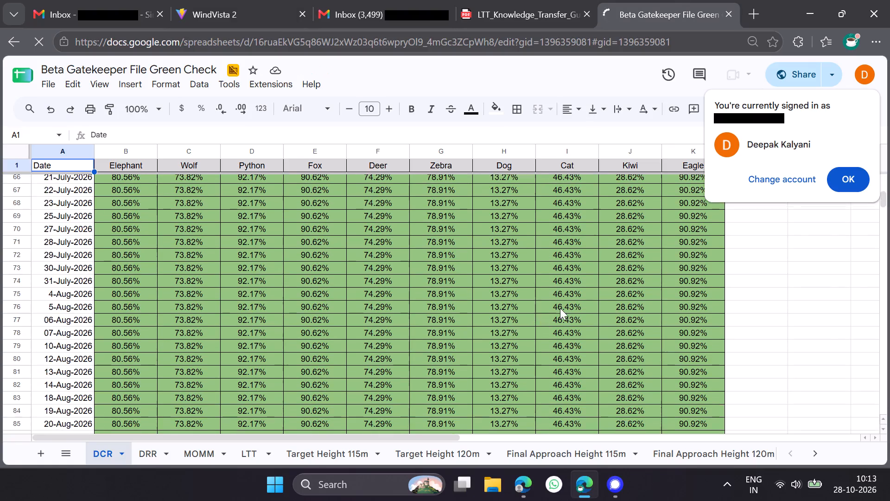
scroll(560, 308, down, 12)
scroll(508, 315, up, 4)
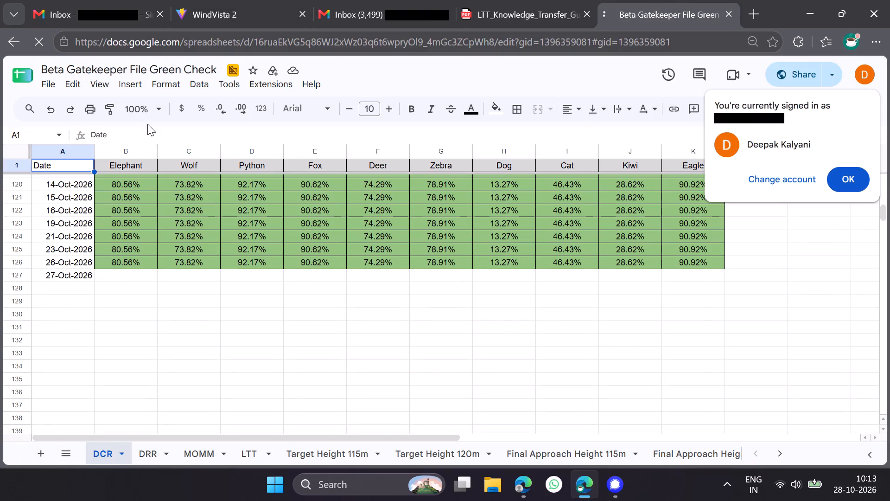
click(254, 0)
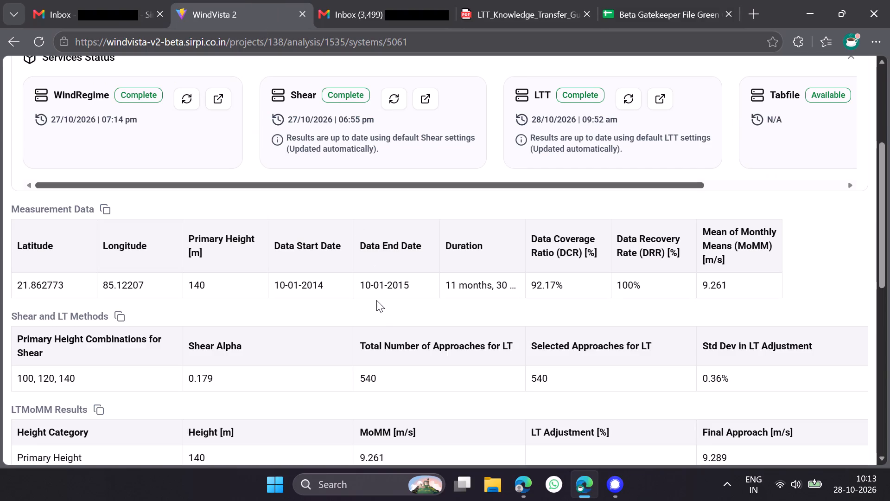
click(615, 0)
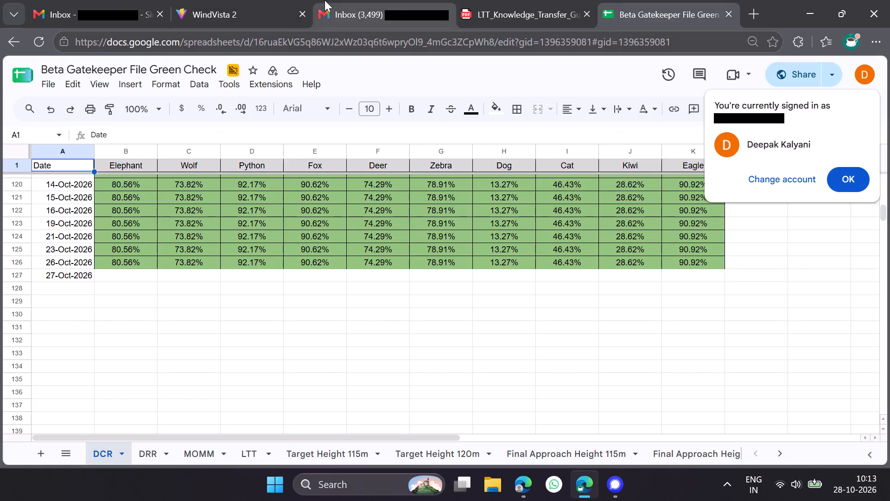
click(207, 0)
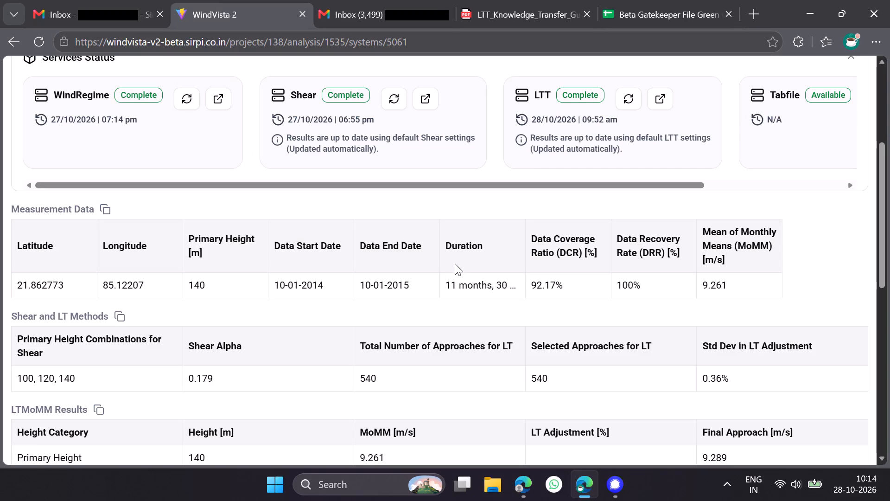
click(681, 0)
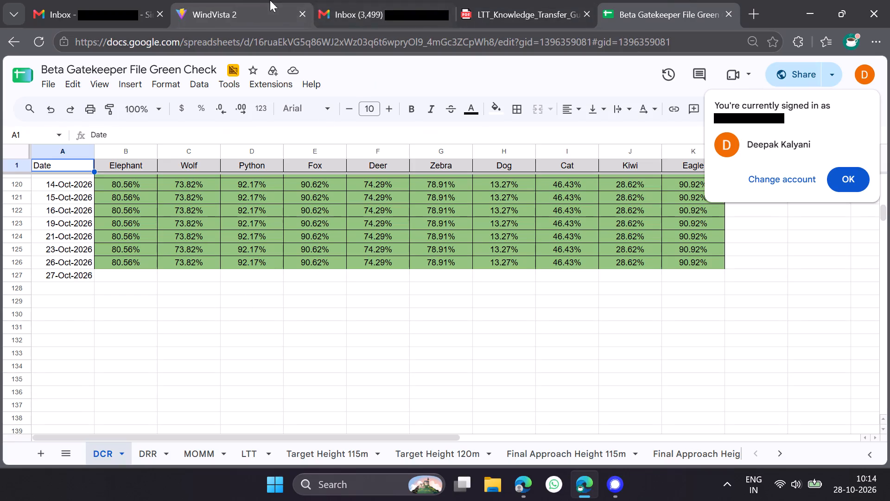
Move the WindVista 2 browser tab so it sits directly after the Beta Gatekeeper File Green Check tab.
drag(264, 0, 662, 2)
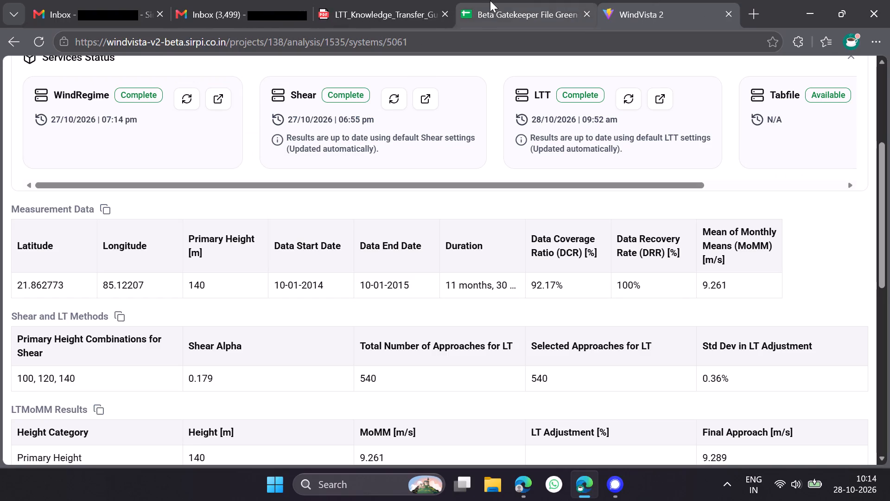
Check the Eagle and Kiwi masts' Data Coverage Ratios against the DCR sheet, dismissing the sheet's signed-in account notice.
scroll(392, 232, up, 8)
click(246, 175)
scroll(335, 310, down, 3)
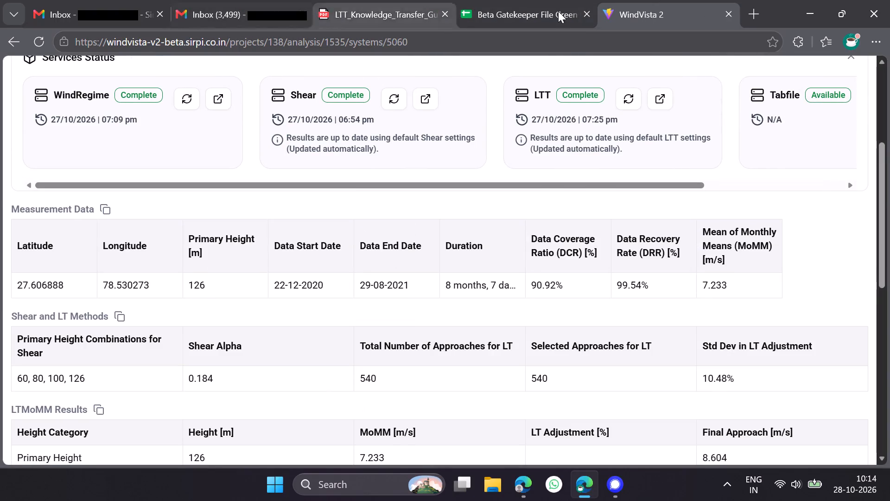
click(533, 0)
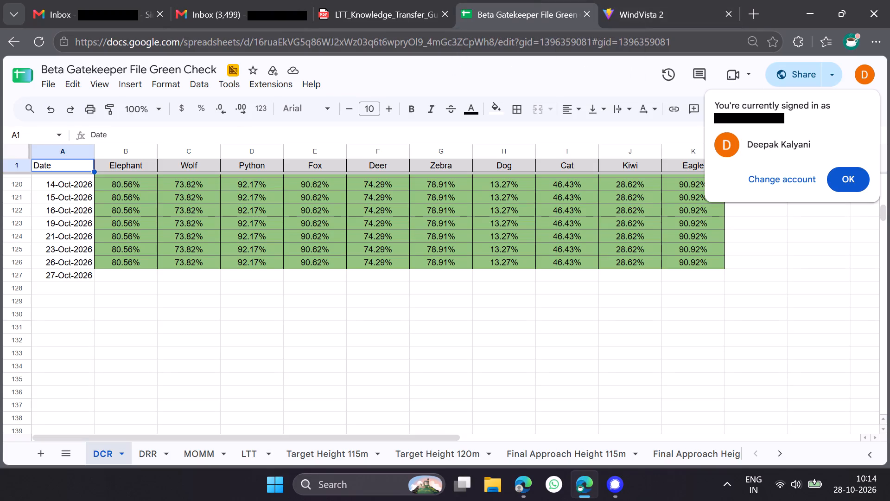
click(848, 171)
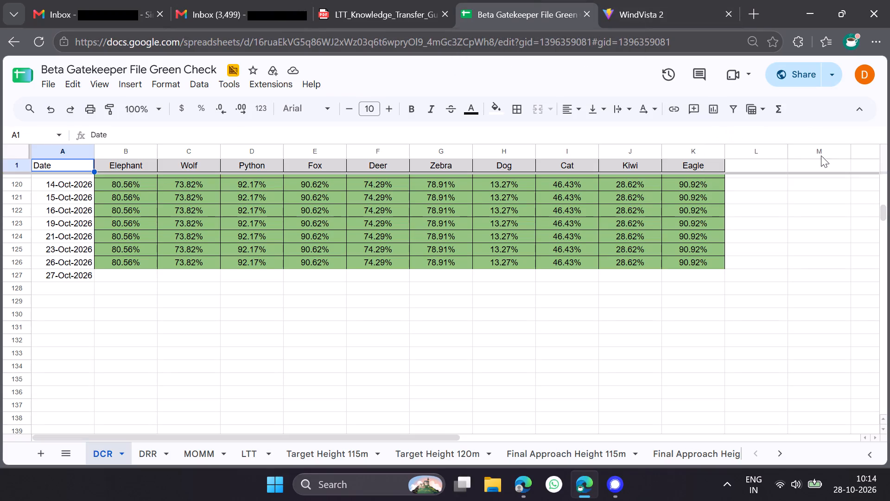
click(605, 0)
scroll(319, 92, up, 5)
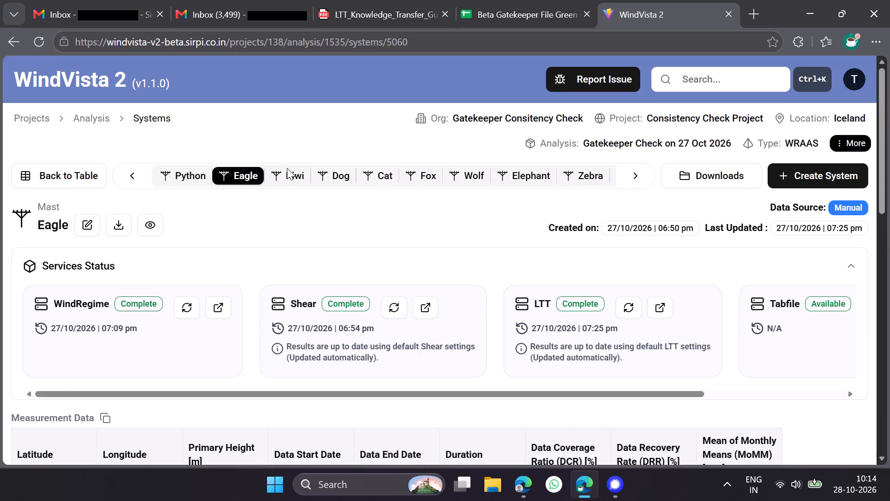
click(287, 176)
ctrl+scroll(383, 228, down, 2)
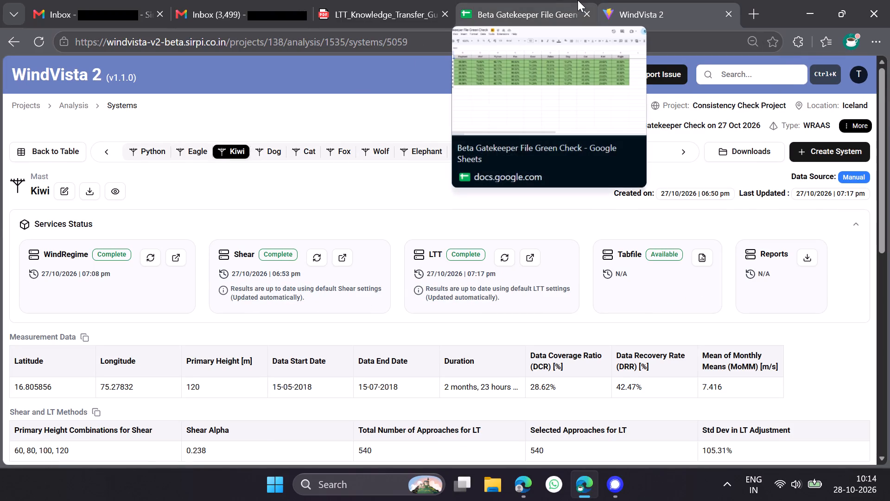
click(561, 0)
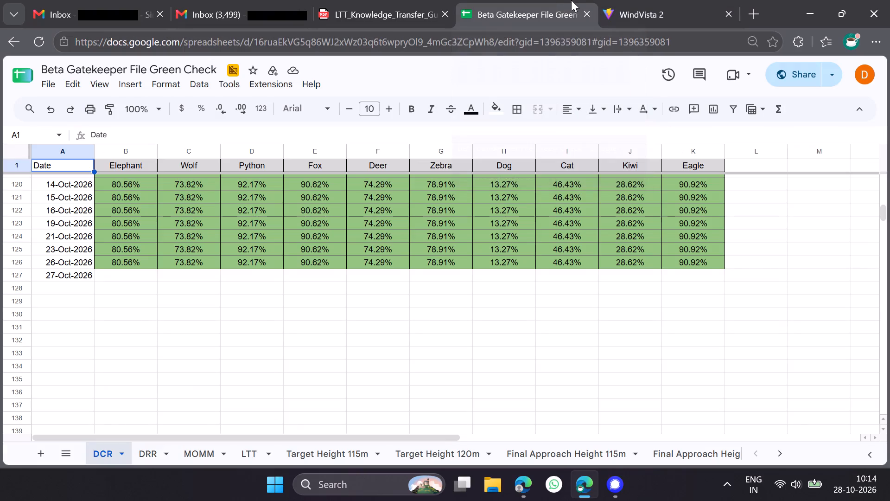
Check the Data Coverage Ratios of the Dog, Cat and Fox masts in WindVista 2 against the DCR sheet.
click(687, 0)
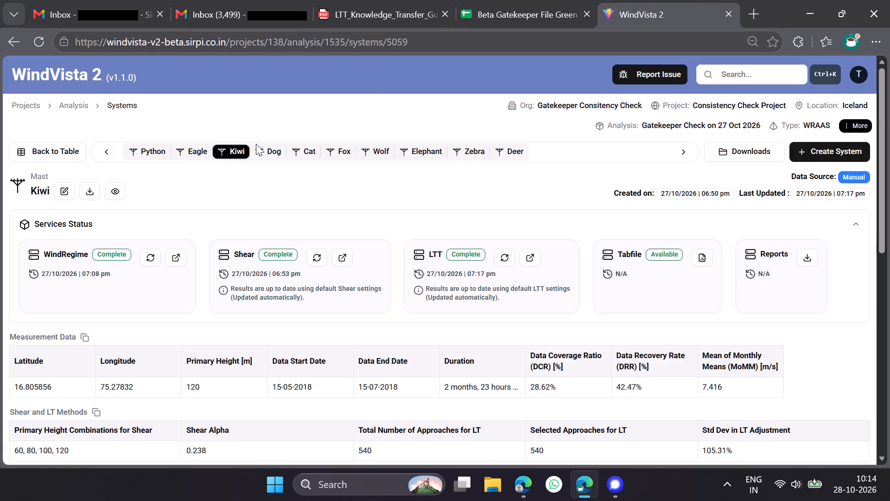
click(278, 154)
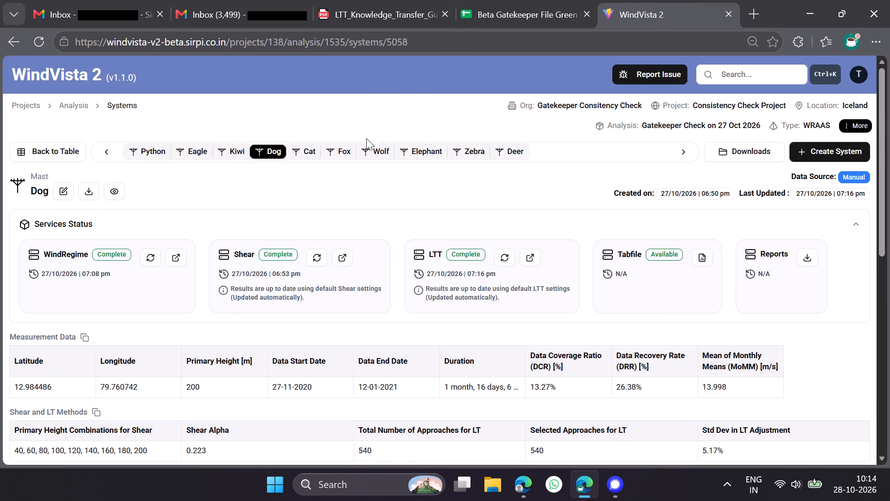
click(305, 144)
click(528, 0)
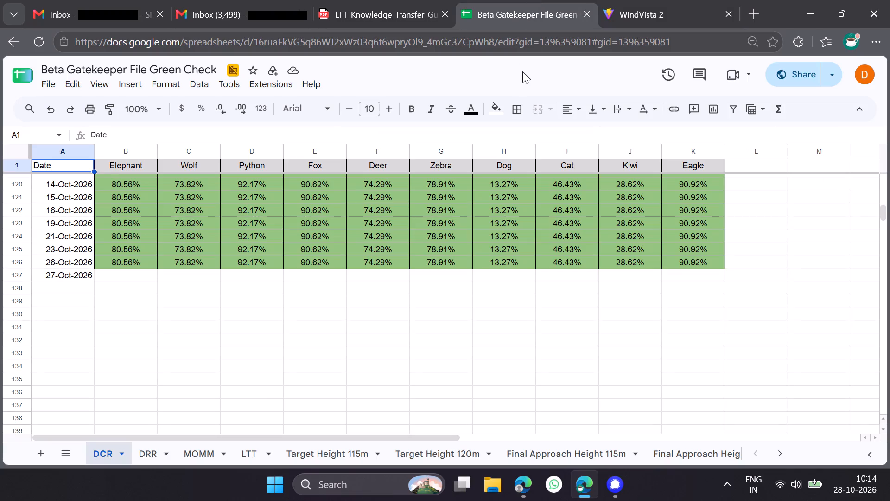
click(655, 26)
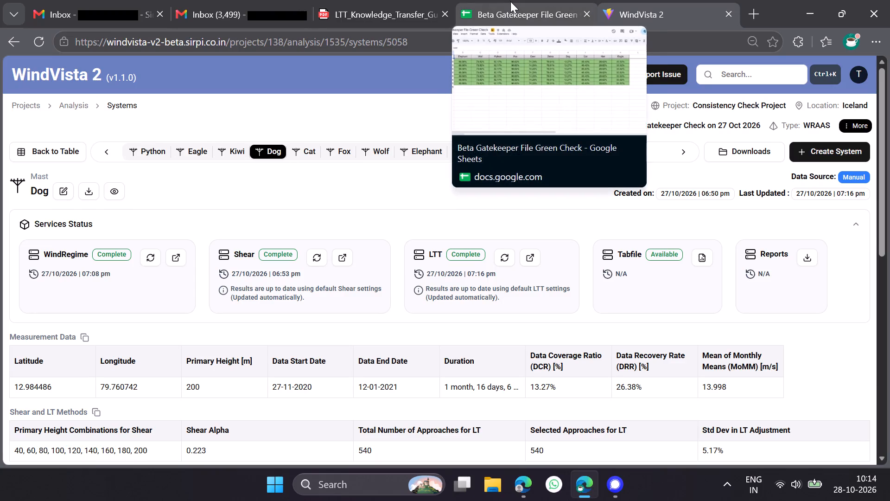
click(306, 148)
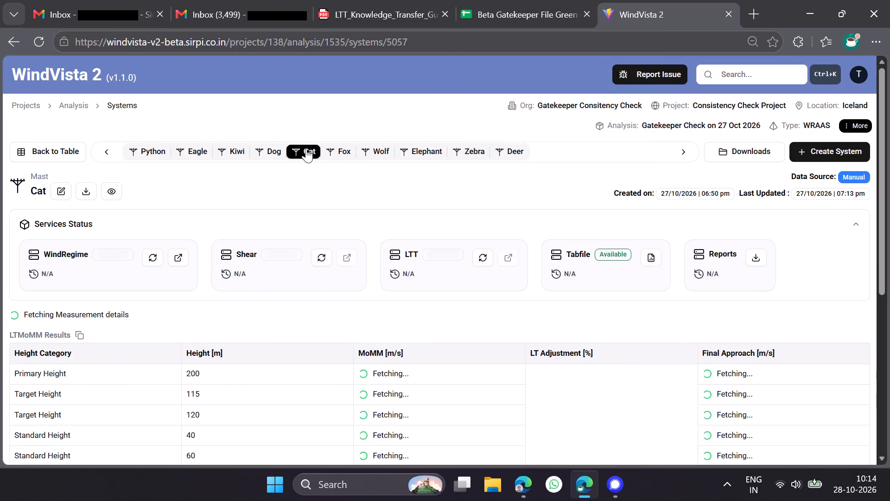
click(331, 146)
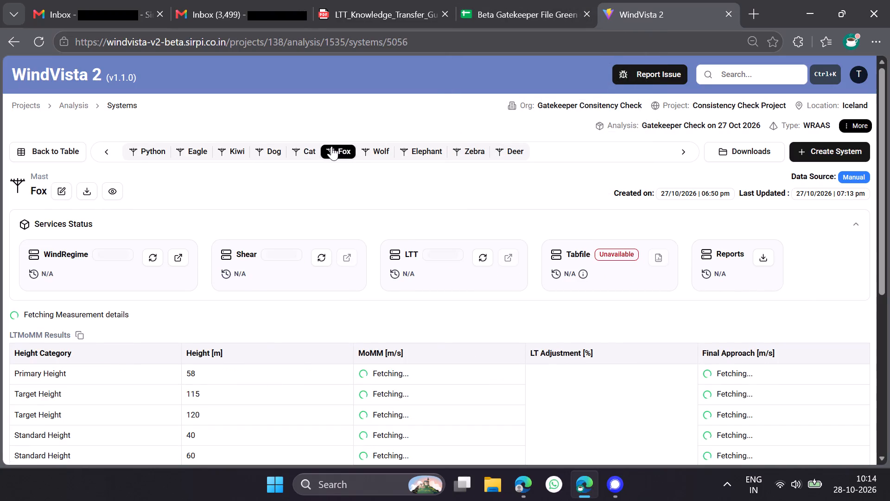
click(572, 0)
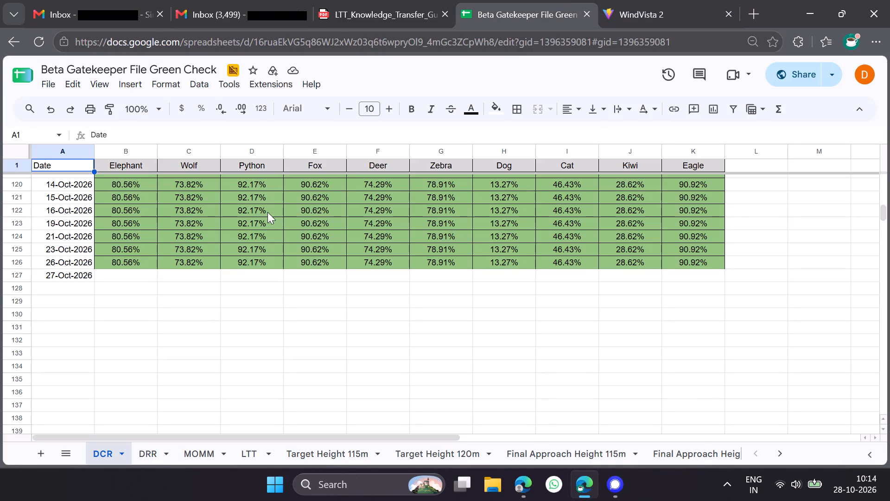
Check the Data Coverage Ratios of the Wolf, Elephant, Zebra and Deer masts in WindVista 2 against the DCR sheet.
click(712, 0)
click(384, 148)
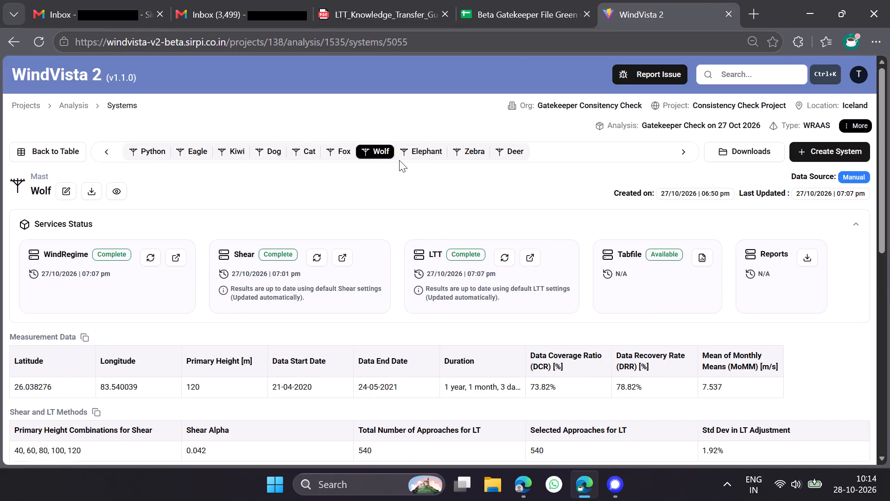
click(430, 154)
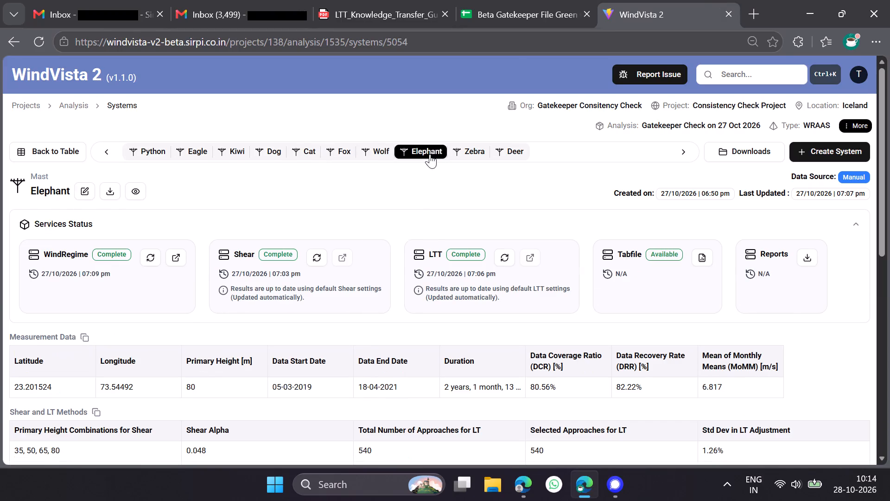
click(525, 0)
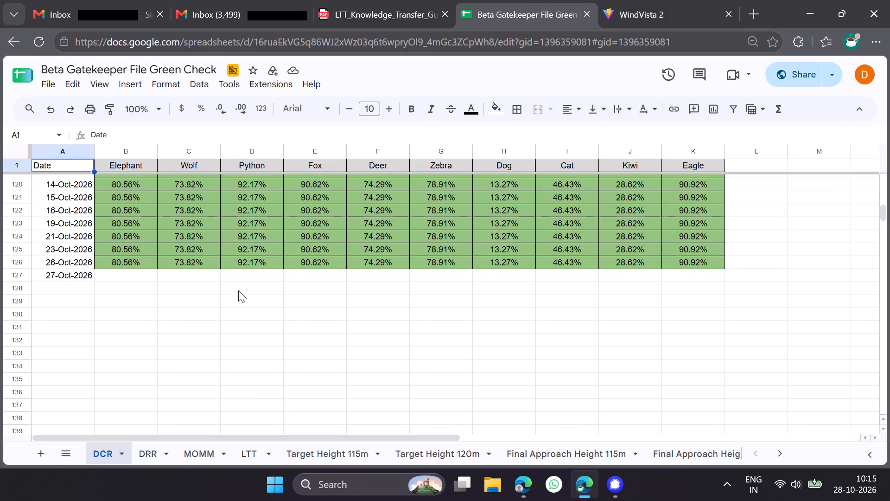
click(635, 0)
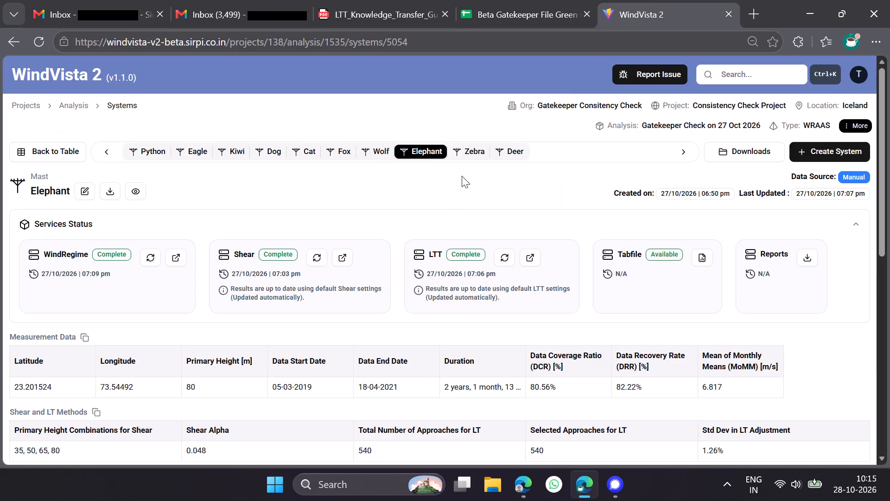
click(468, 153)
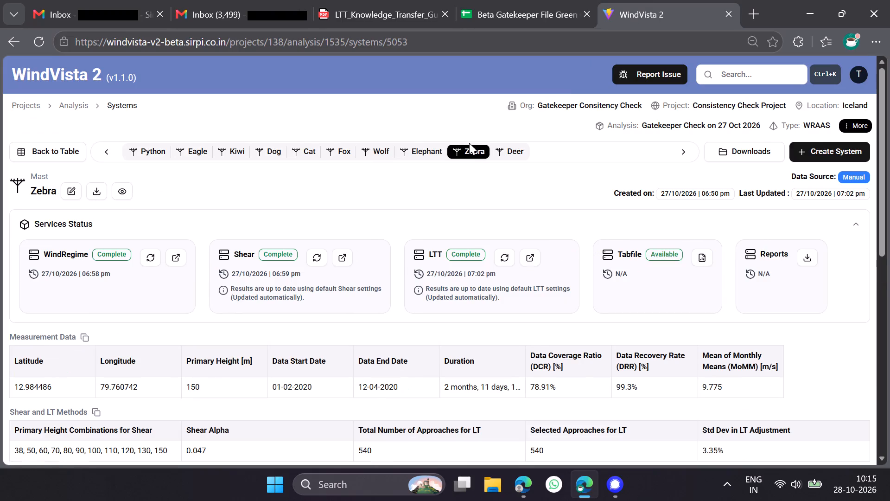
click(550, 6)
click(662, 0)
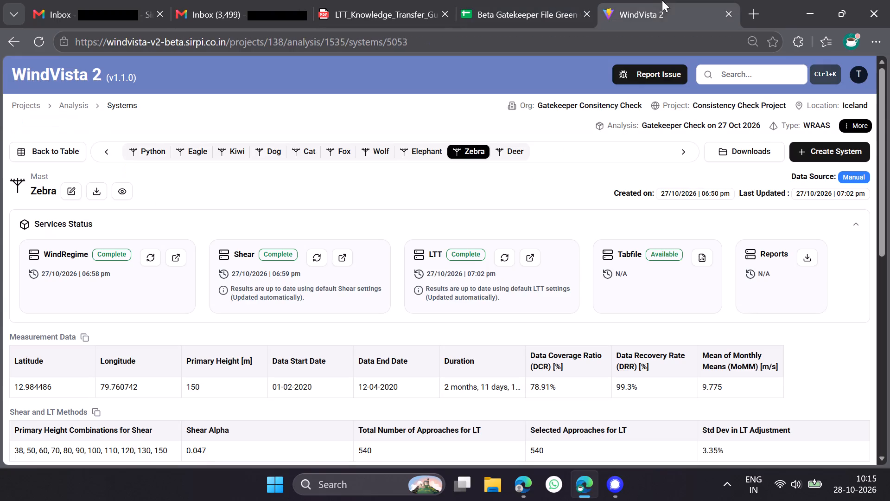
click(515, 148)
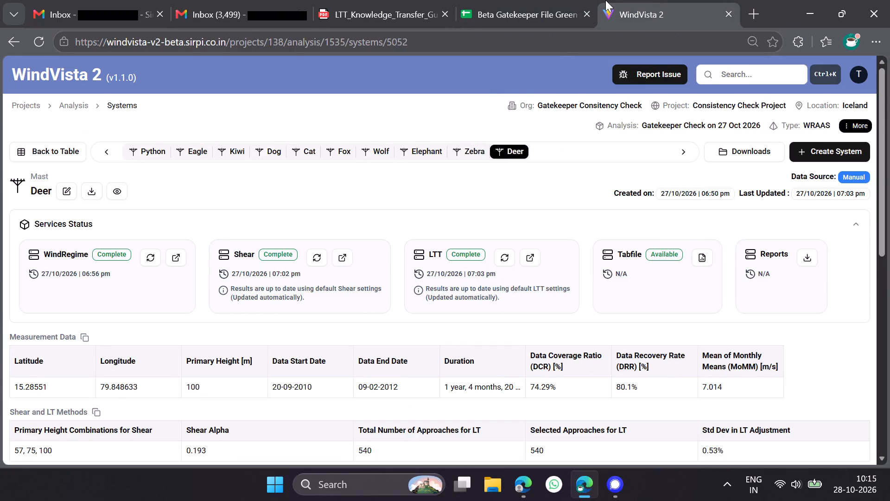
click(565, 0)
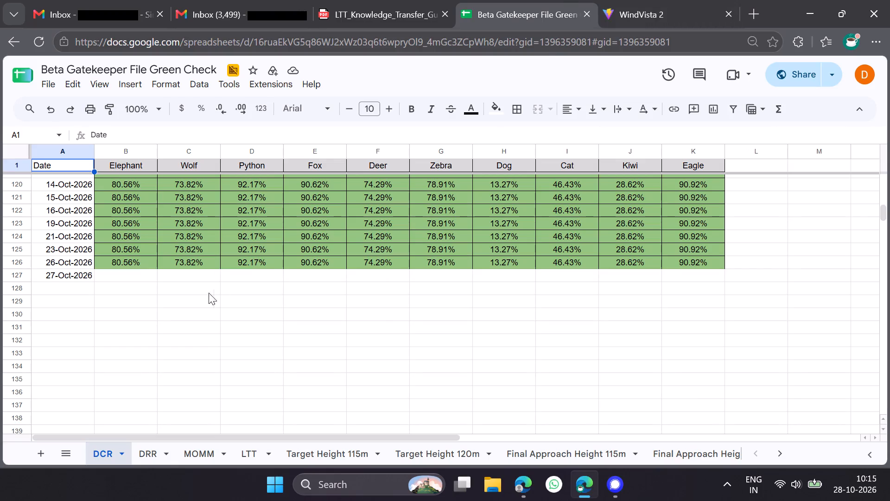
Copy the 26-Oct-2026 DCR values for Elephant through Eagle into the 27-Oct-2026 row.
drag(134, 261, 683, 263)
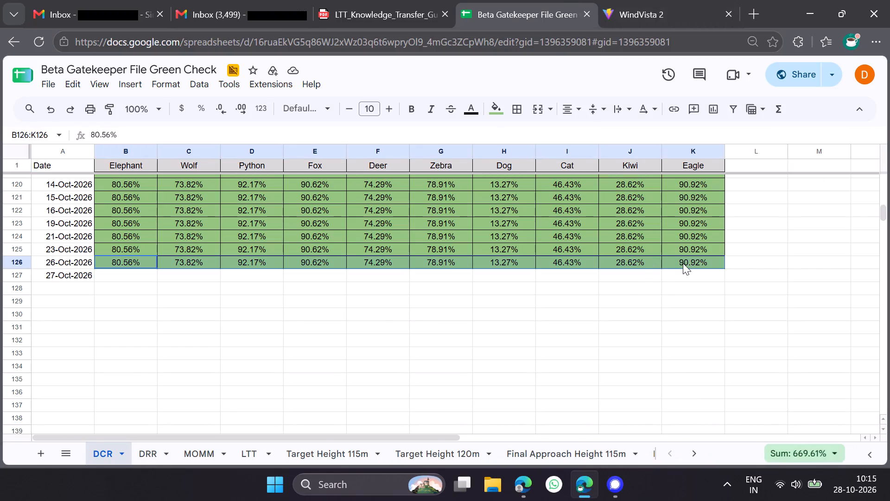
drag(683, 263, 684, 263)
key(ctrl+c)
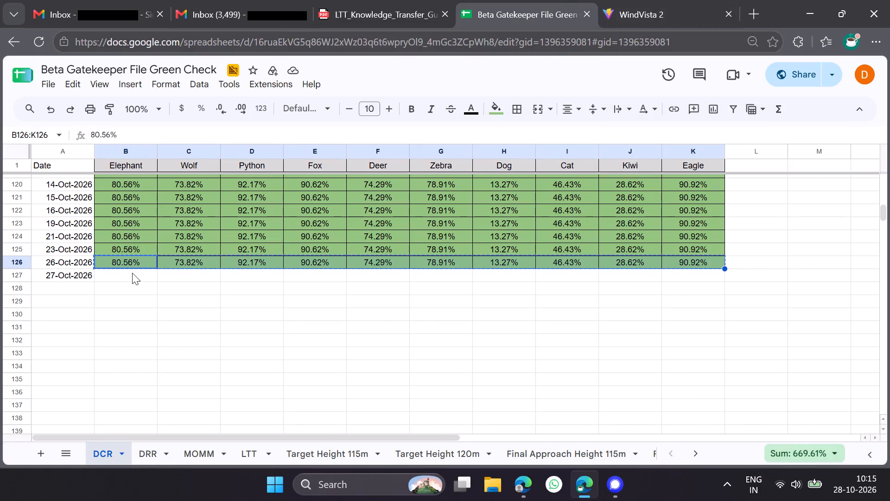
drag(128, 274, 708, 275)
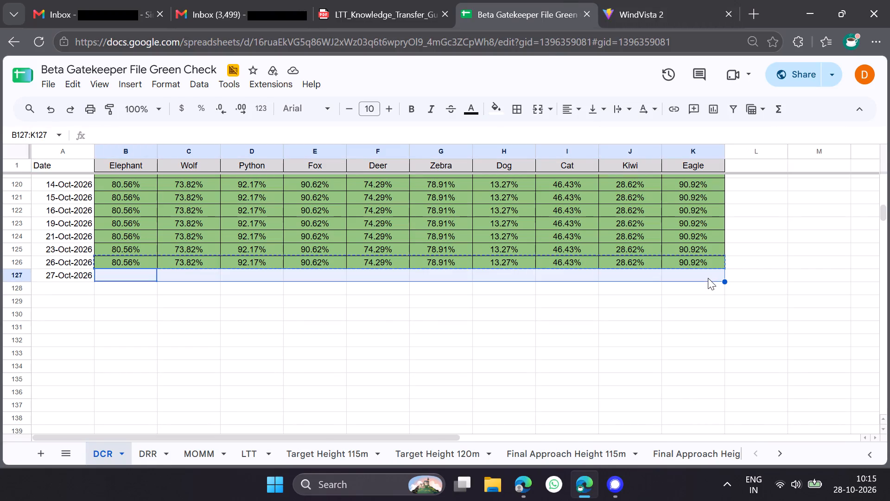
key(ctrl+v)
click(583, 304)
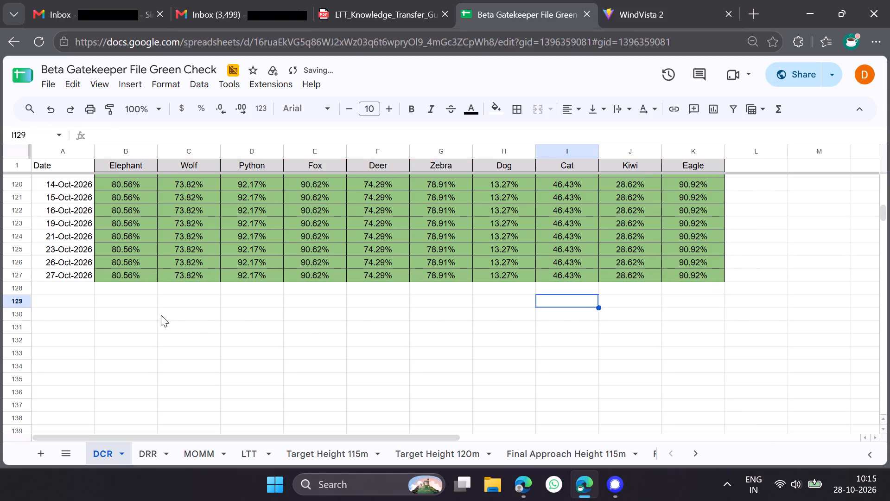
Add the date 28-Oct-2026 in the Date column below 27-Oct-2026 on the DCR sheet.
click(71, 286)
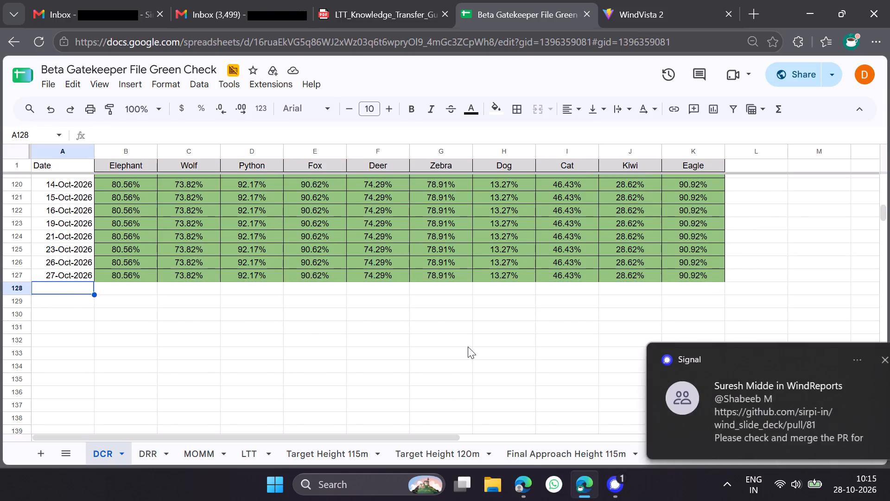
text(28-)
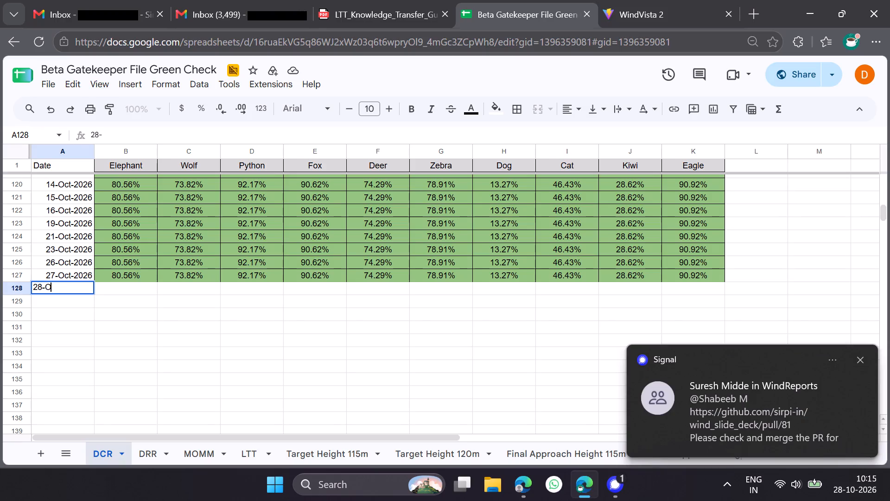
text(ct-2026)
key(Return)
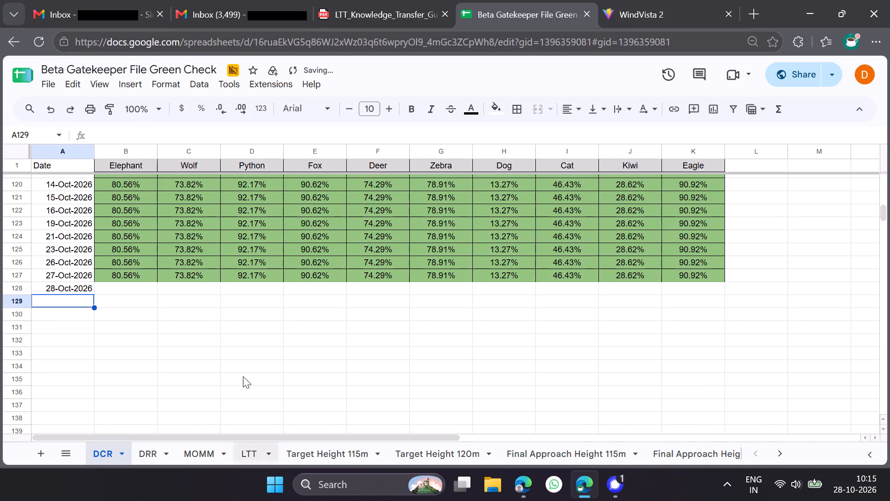
Check the Elephant mast's Data Recovery Rate in WindVista 2 against the latest rows of the DRR sheet.
click(150, 450)
scroll(217, 360, down, 4)
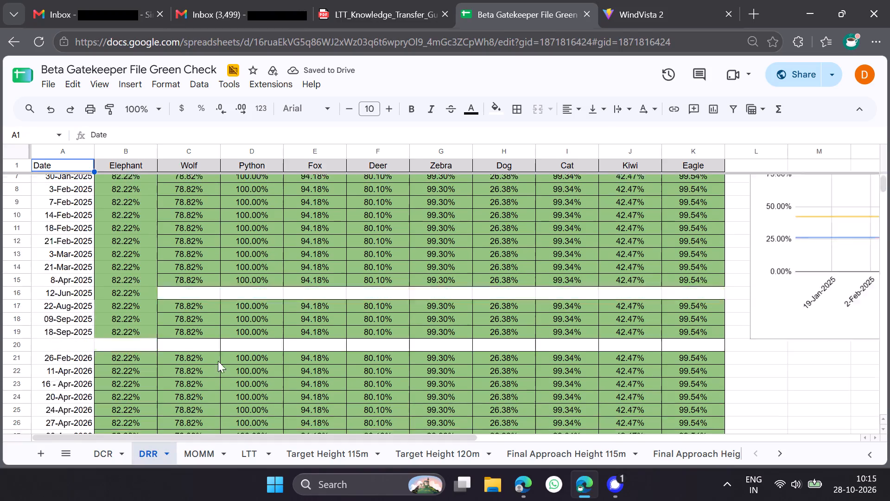
scroll(218, 361, down, 12)
scroll(210, 401, down, 8)
scroll(206, 407, up, 2)
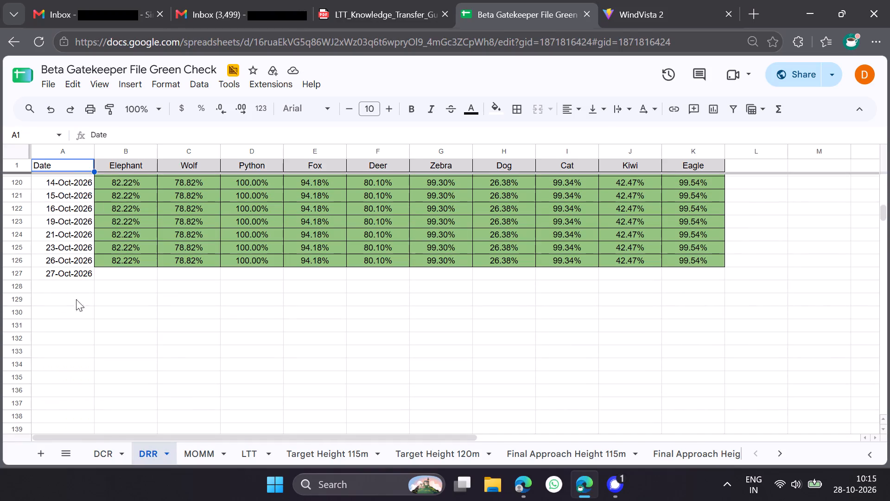
click(628, 0)
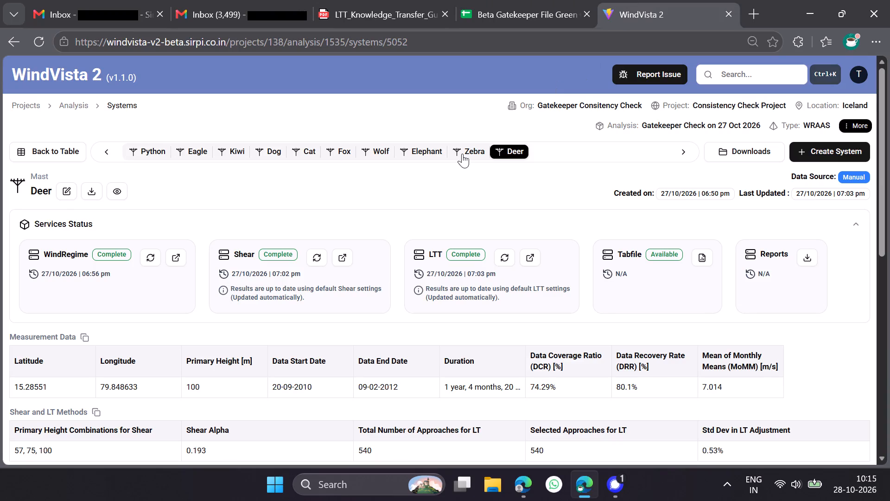
click(426, 148)
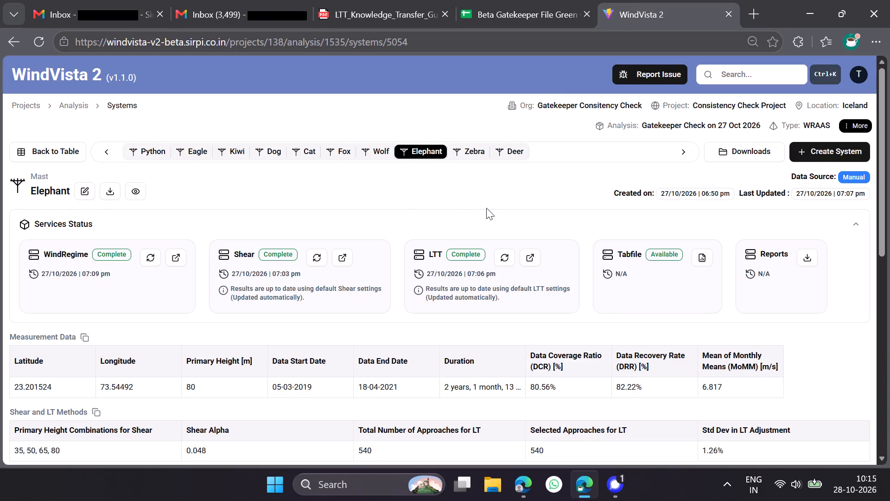
click(559, 0)
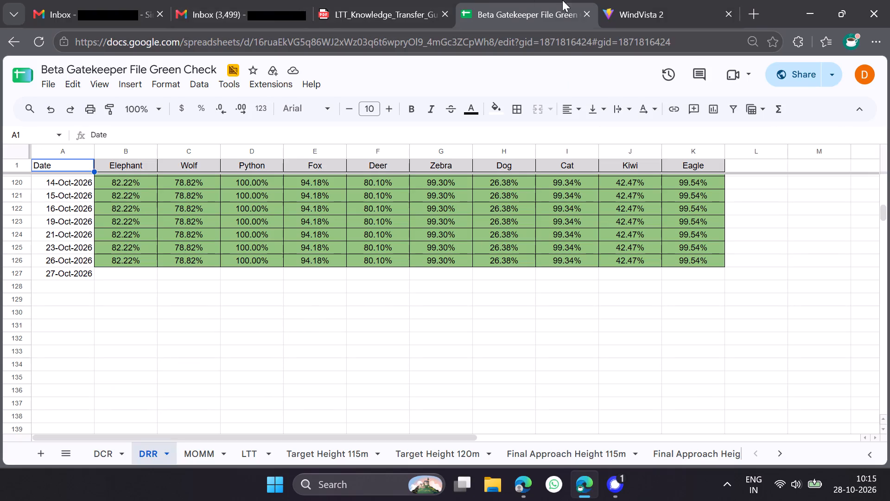
Check the Data Recovery Rates of the Wolf, Fox and Python masts in WindVista 2 against the DRR sheet.
click(631, 0)
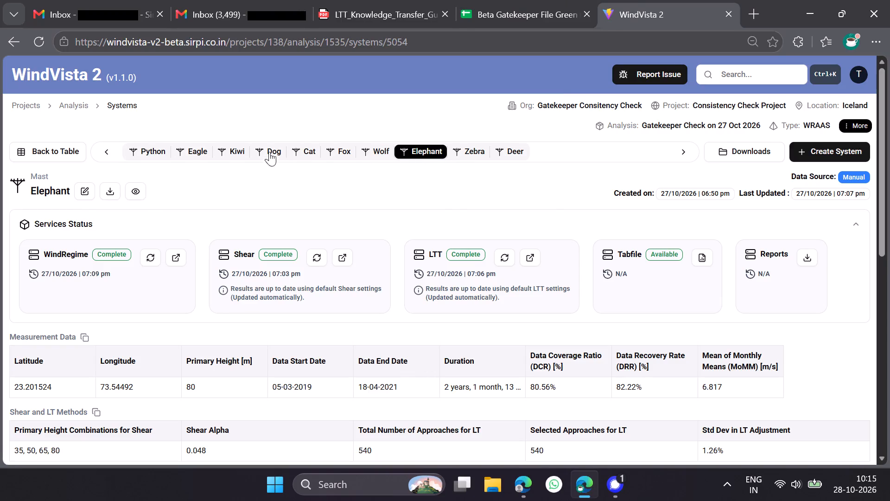
click(377, 153)
click(339, 151)
click(521, 0)
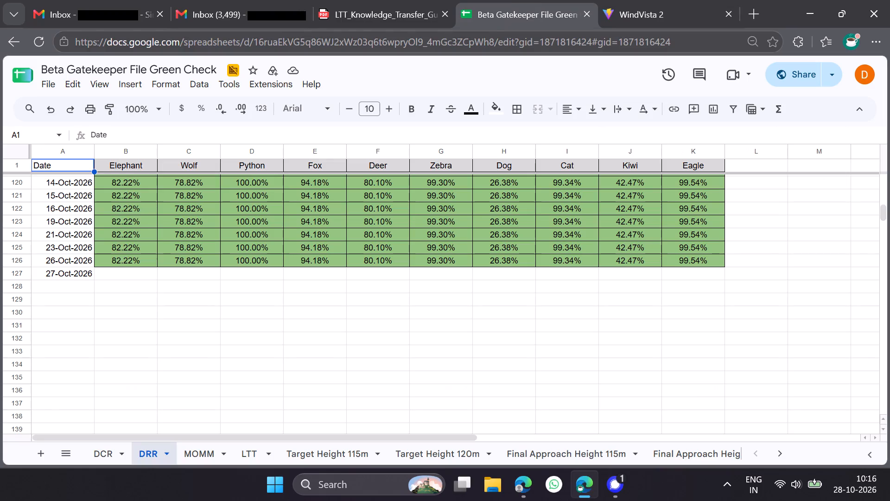
click(613, 0)
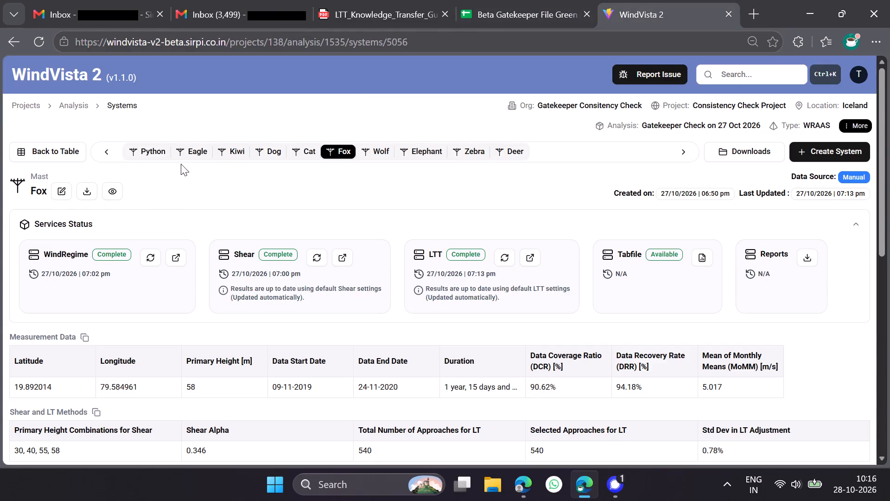
click(154, 152)
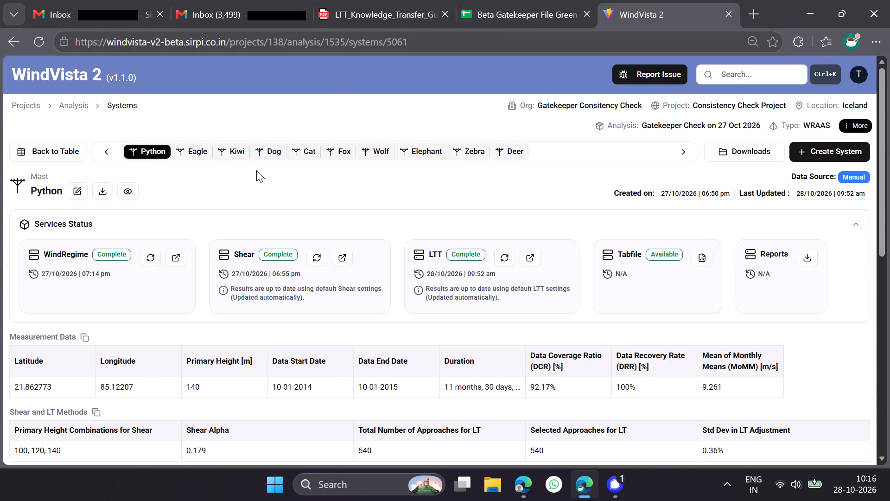
click(530, 0)
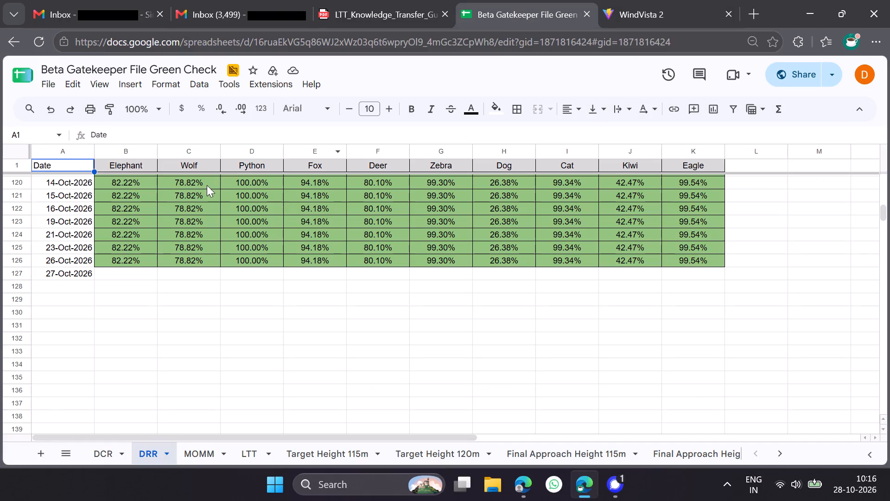
Recheck the Fox mast's Data Recovery Rate and check the Deer mast's in WindVista 2 against the DRR sheet.
click(641, 0)
click(353, 143)
click(348, 152)
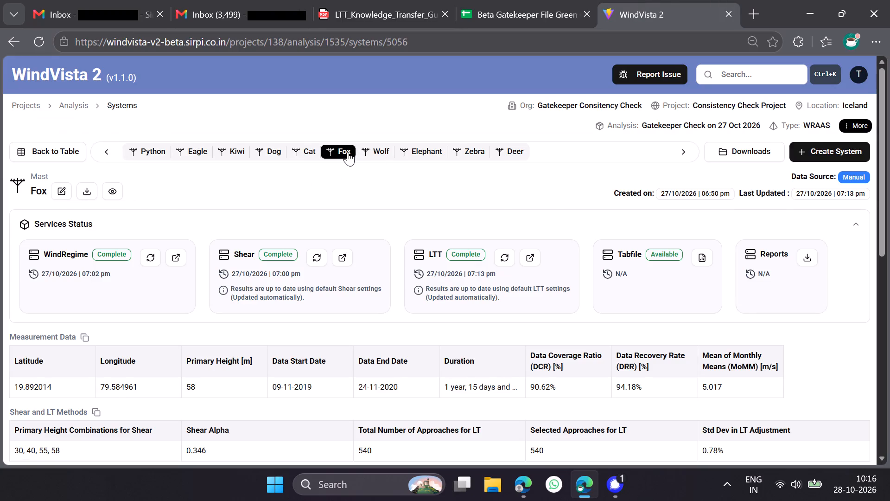
click(503, 0)
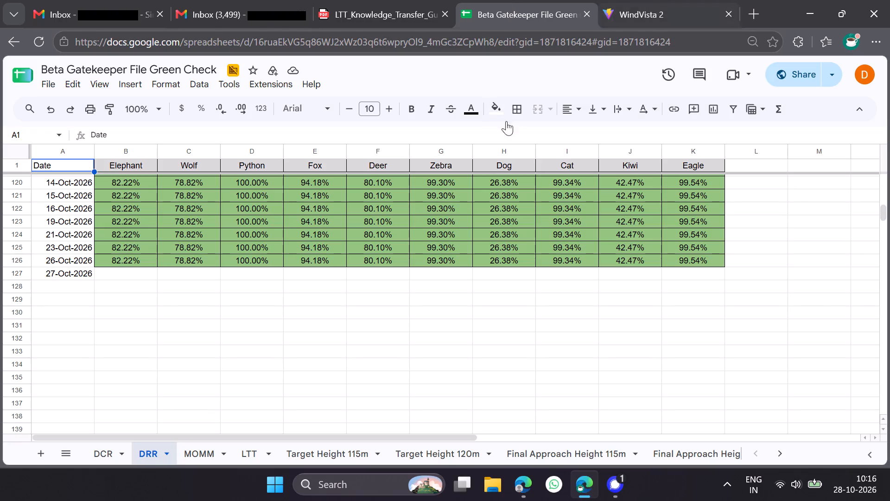
click(648, 0)
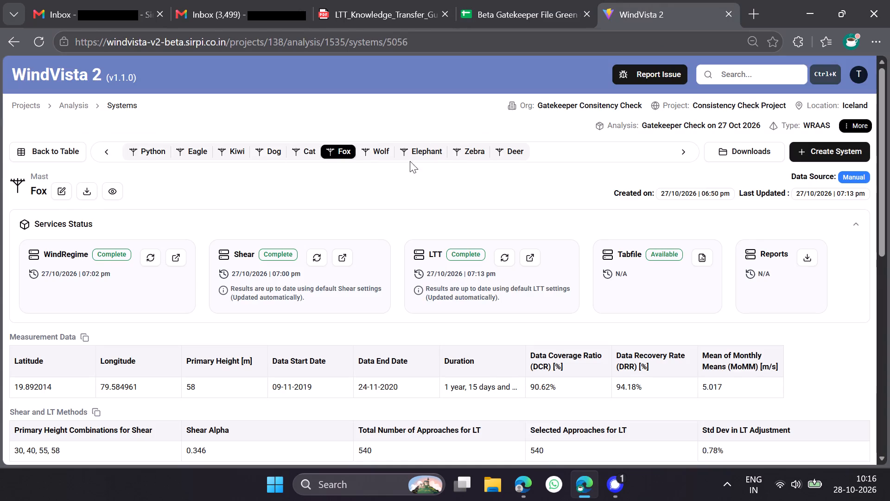
click(503, 149)
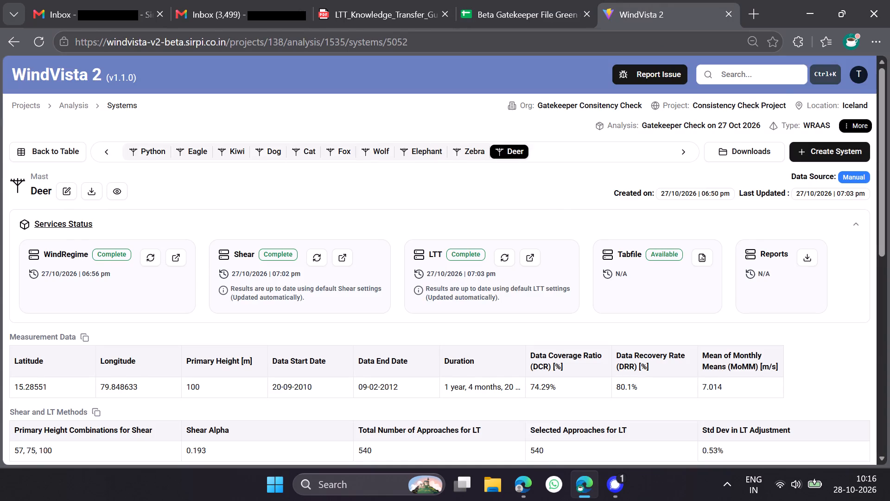
click(538, 0)
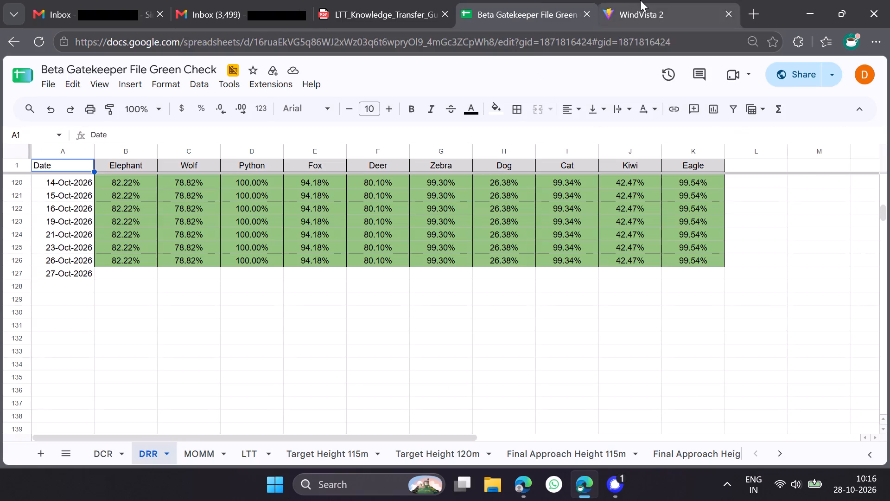
Check the Data Recovery Rates of the Zebra, Dog and Cat masts in WindVista 2 against the DRR sheet.
click(640, 0)
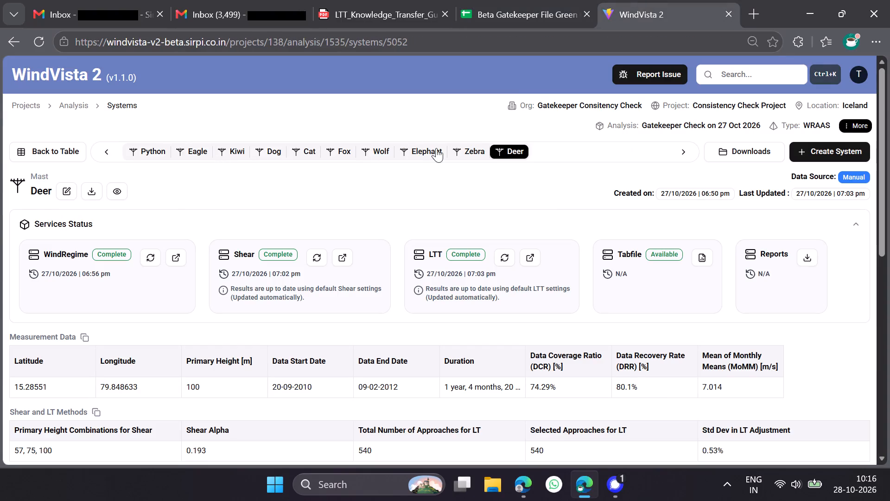
click(472, 145)
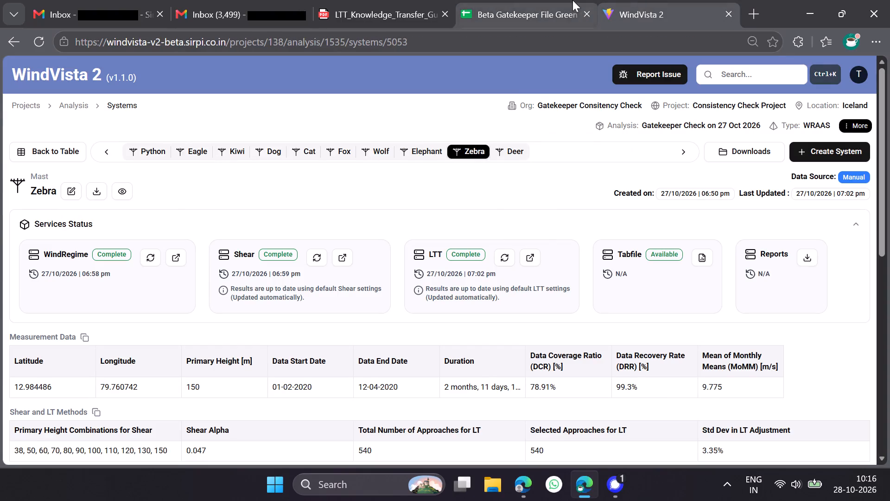
click(572, 0)
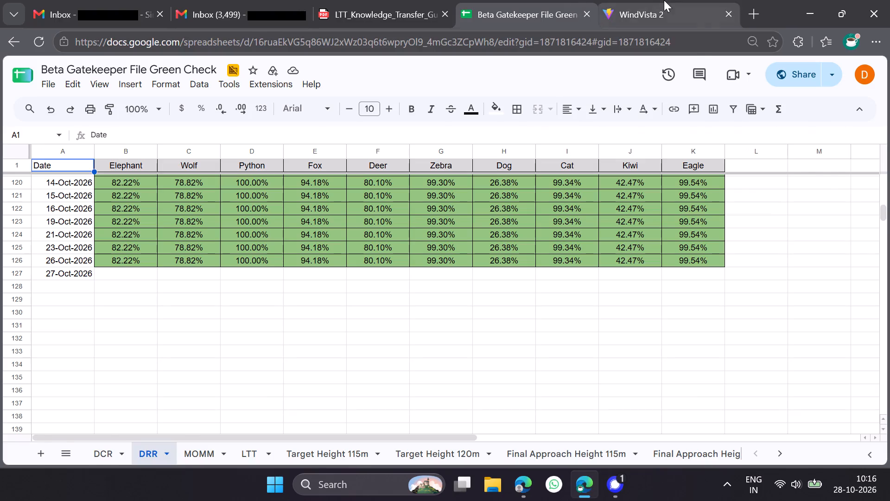
click(664, 0)
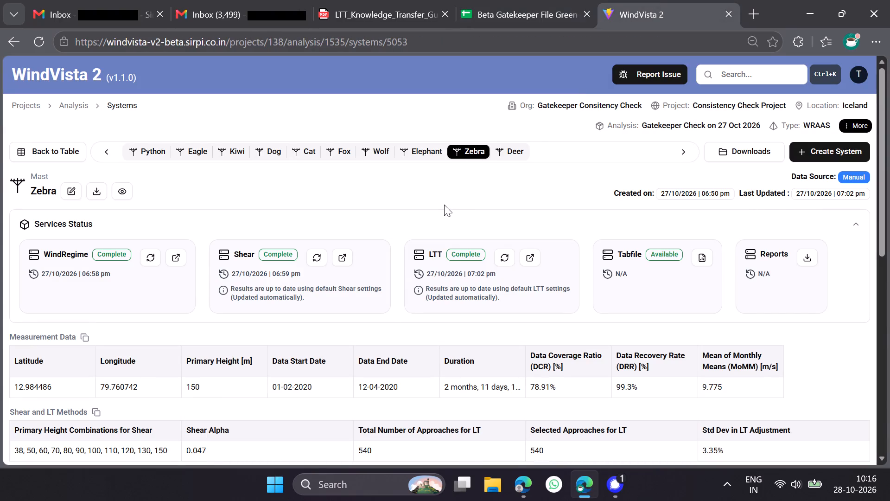
click(499, 0)
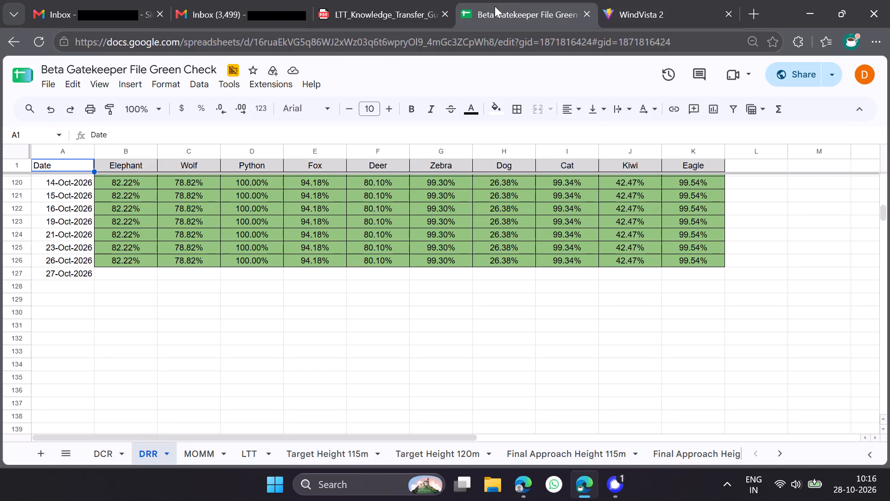
click(603, 0)
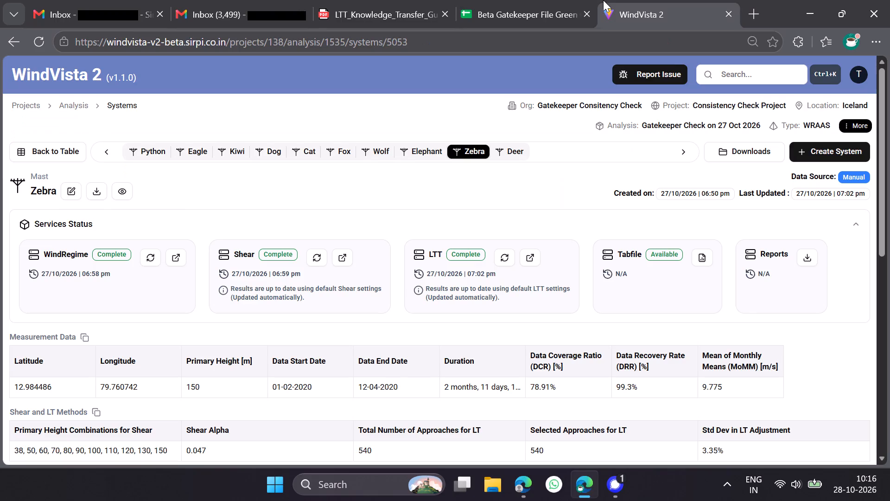
click(508, 0)
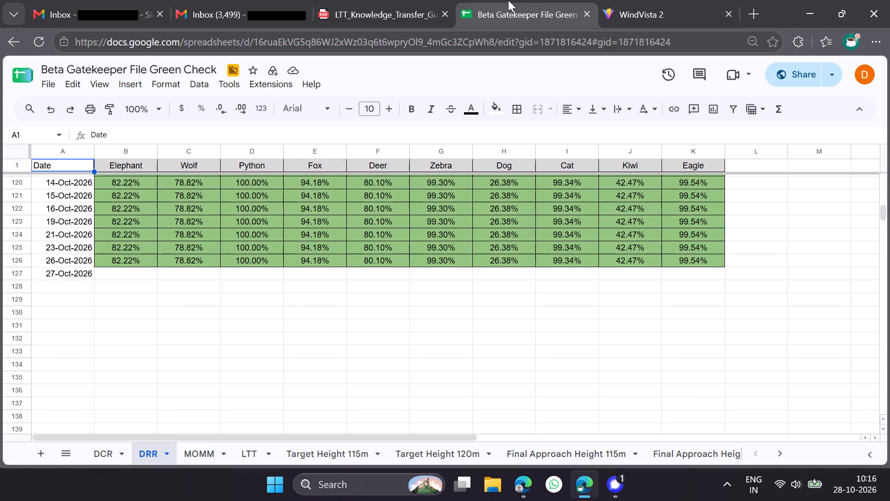
click(662, 0)
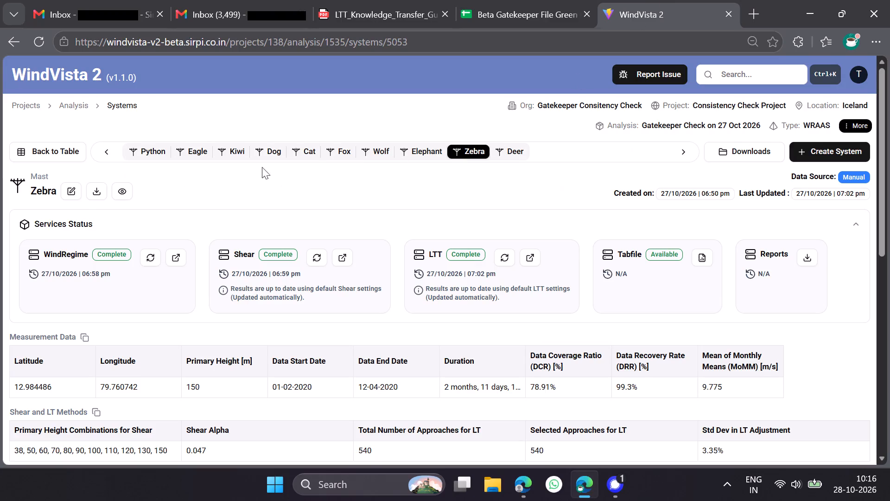
click(275, 148)
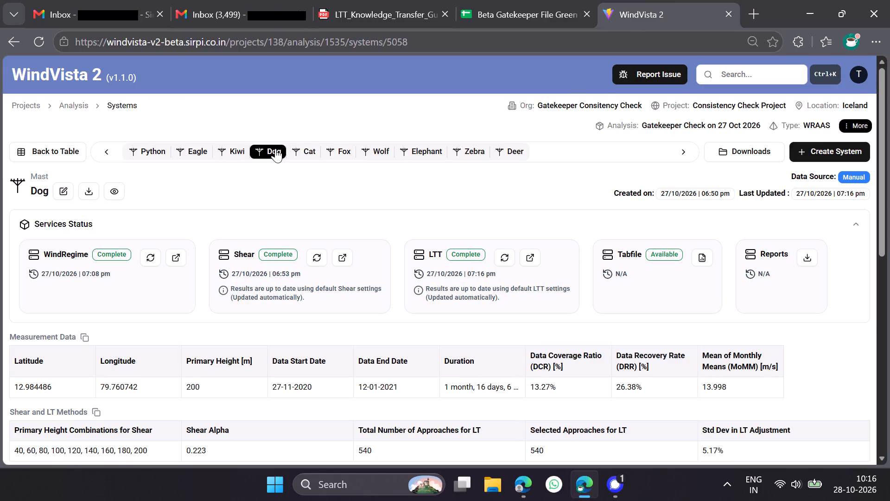
click(306, 150)
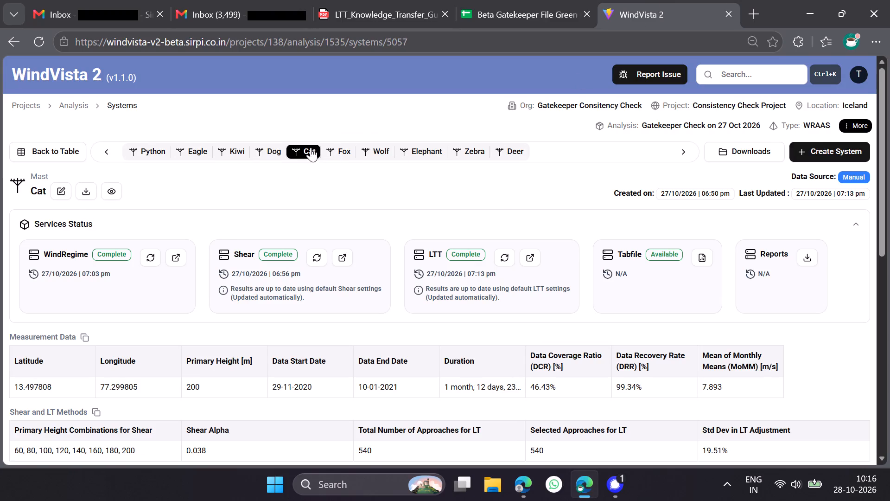
click(548, 0)
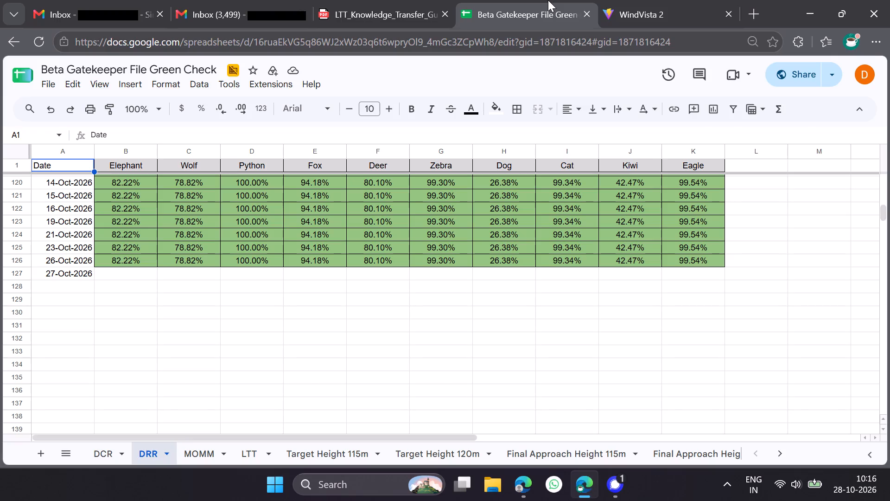
Check the Data Recovery Rates of the Kiwi and Eagle masts in WindVista 2 against the DRR sheet.
click(661, 0)
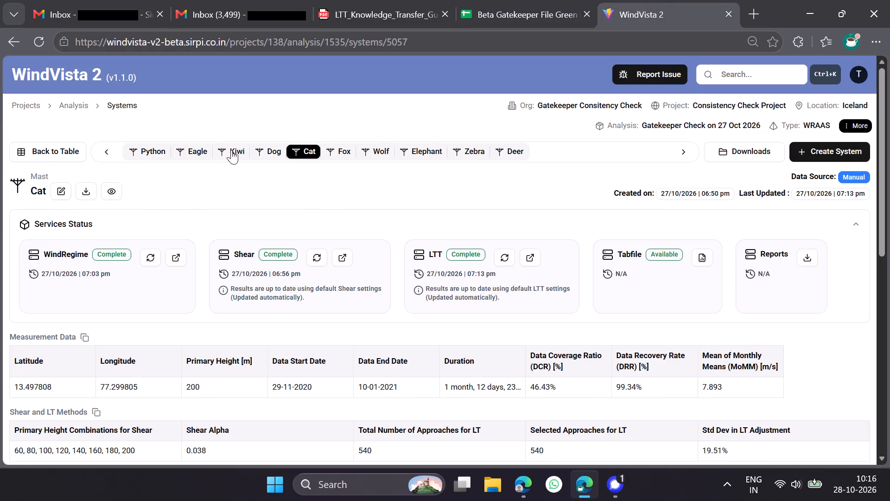
click(230, 150)
click(548, 0)
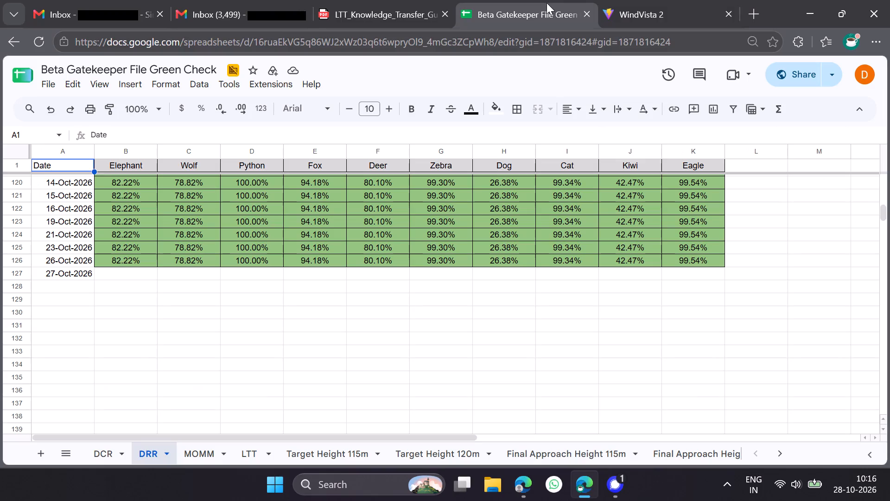
click(657, 0)
click(557, 0)
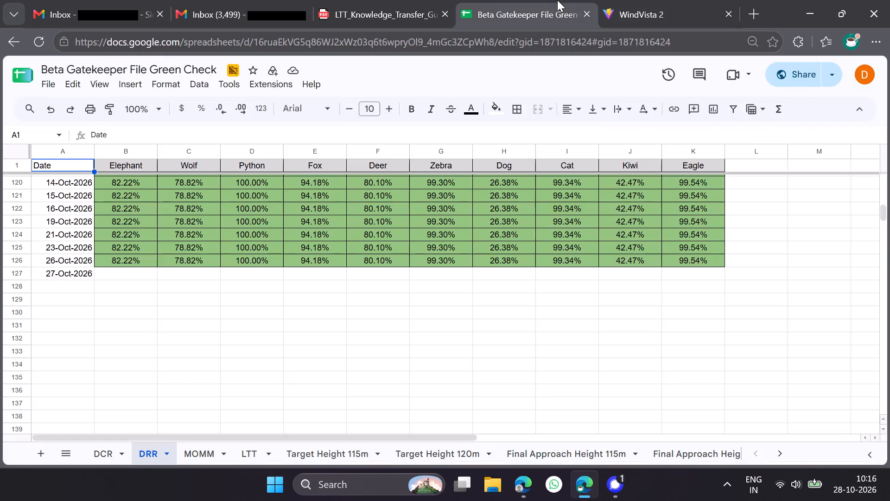
click(635, 0)
click(203, 149)
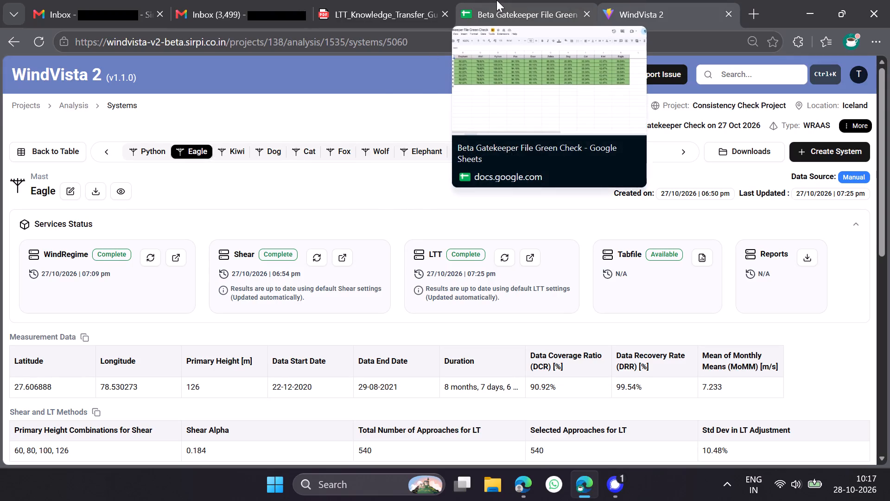
click(678, 0)
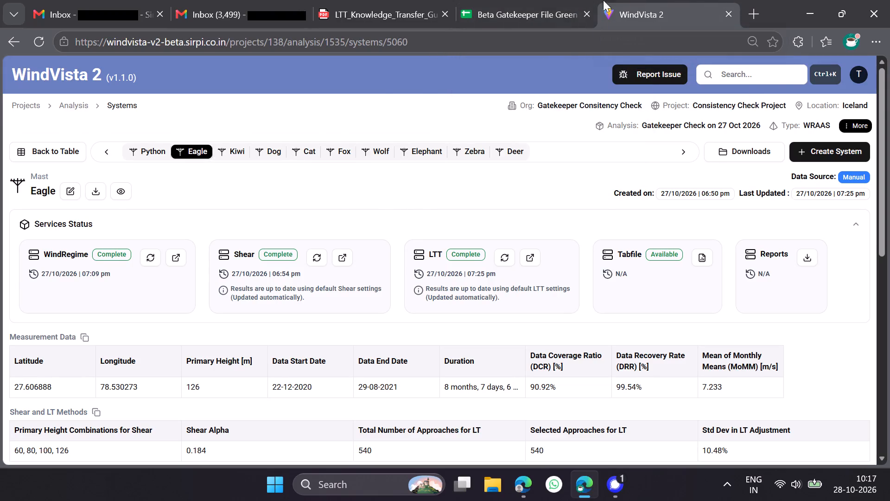
click(547, 0)
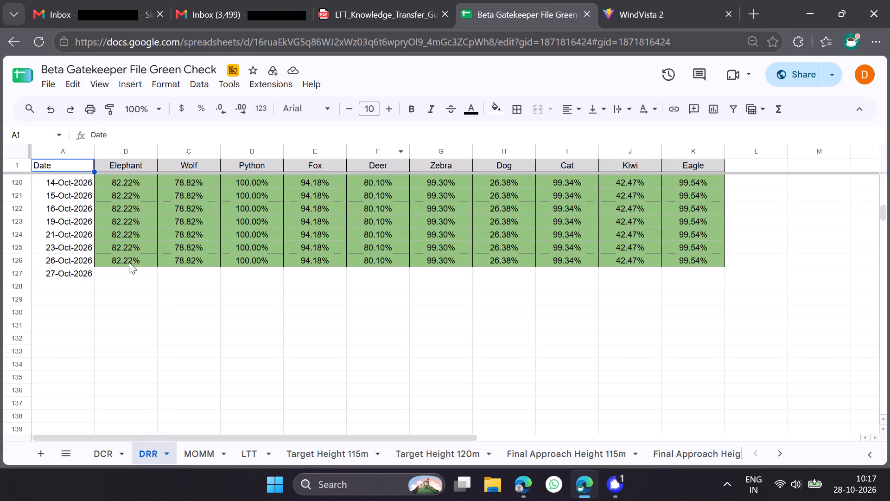
Copy the 26-Oct-2026 DRR values for all masts, Elephant through Eagle, into the 27-Oct-2026 row.
drag(129, 262, 706, 258)
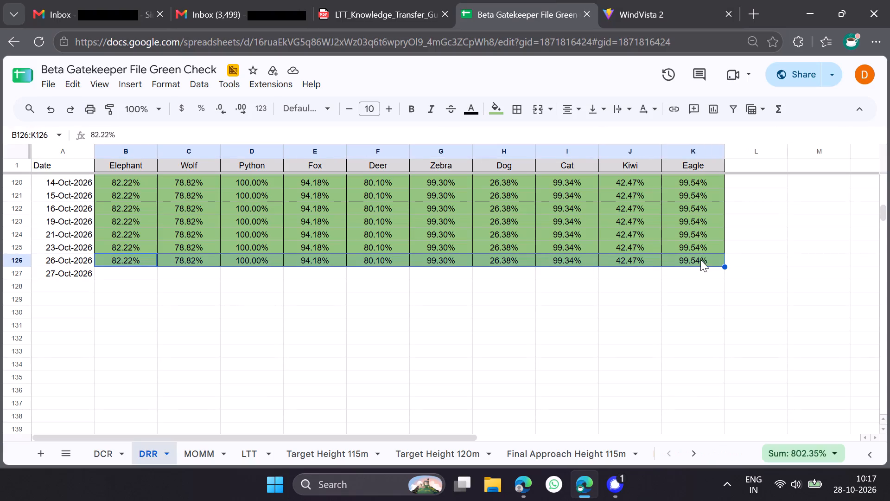
key(ctrl+c)
click(135, 276)
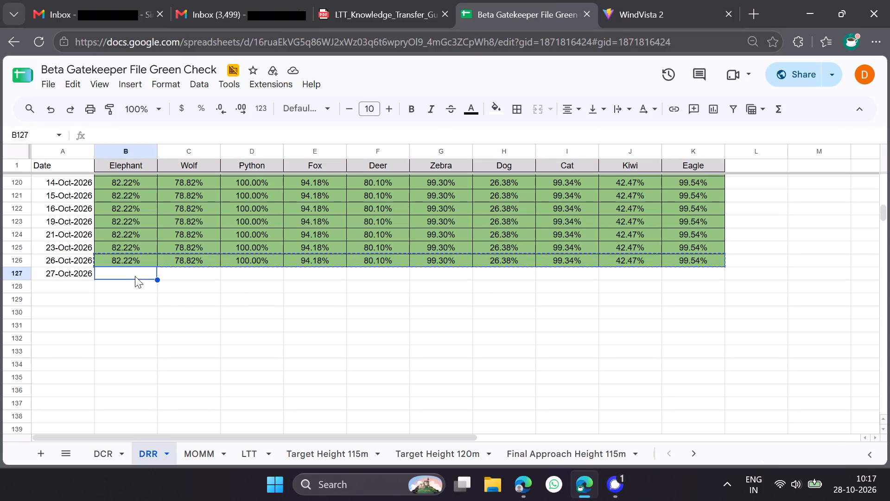
drag(135, 276, 699, 272)
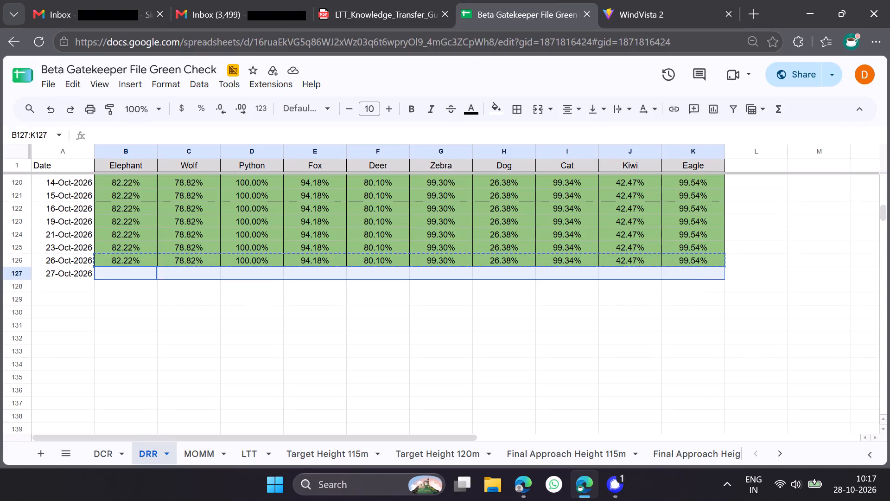
key(ctrl+v)
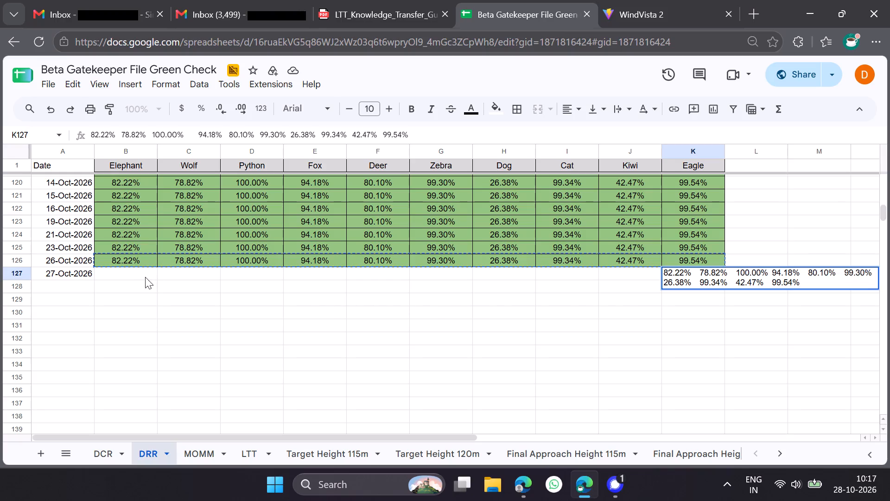
drag(124, 262, 687, 265)
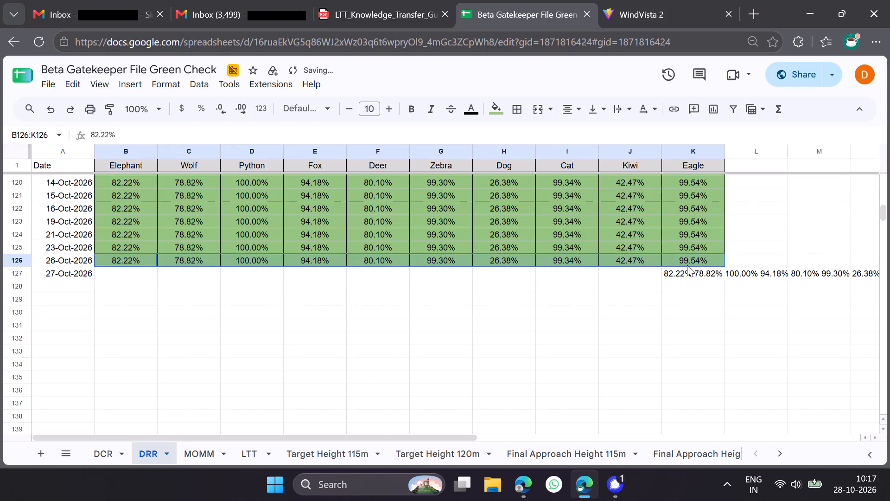
drag(687, 265, 692, 264)
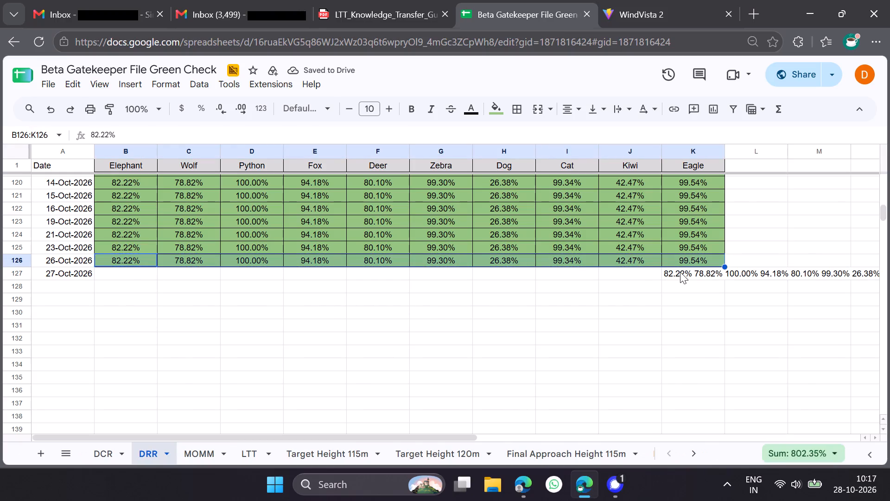
key(ctrl+z)
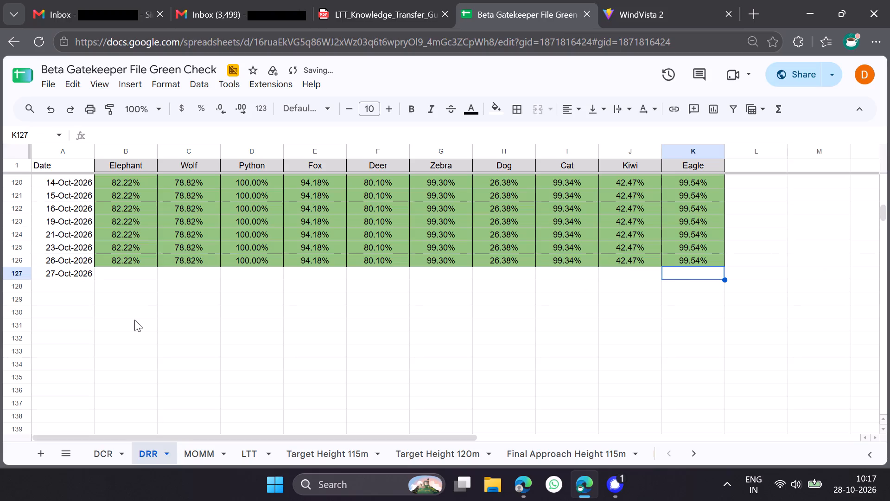
drag(144, 278, 666, 276)
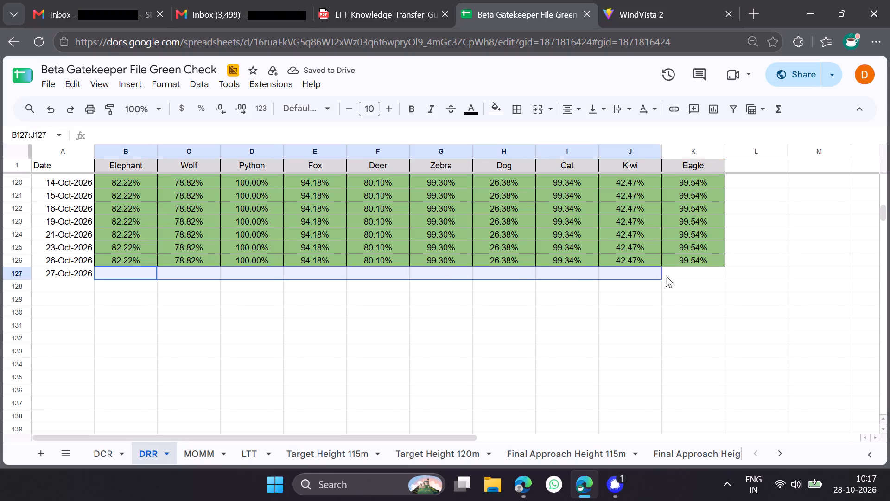
drag(666, 276, 687, 274)
key(ctrl+v)
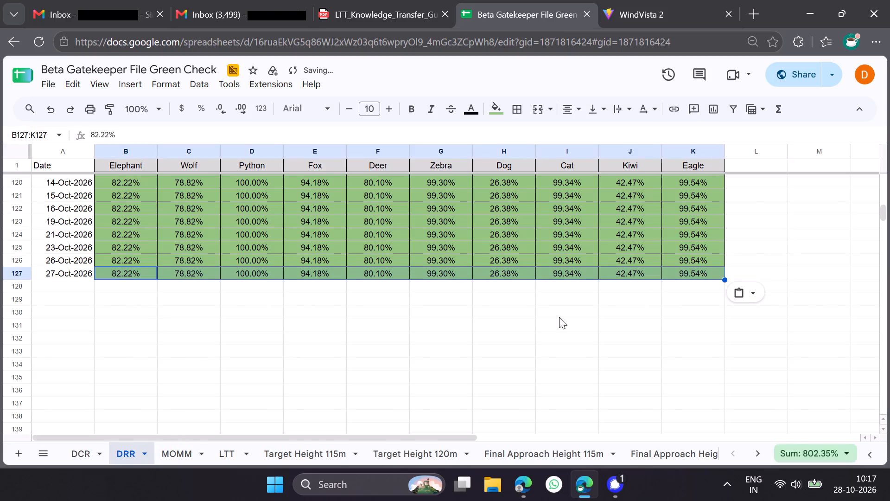
click(486, 327)
Compare the Eagle mast's Mean of Monthly Means in WindVista 2 with the latest rows of the MOMM sheet.
click(187, 450)
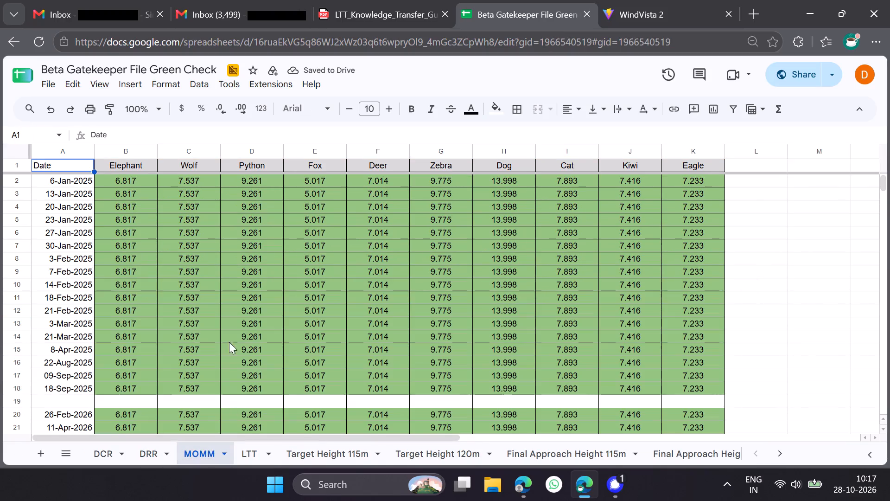
scroll(241, 295, down, 20)
scroll(241, 295, down, 15)
scroll(238, 306, up, 14)
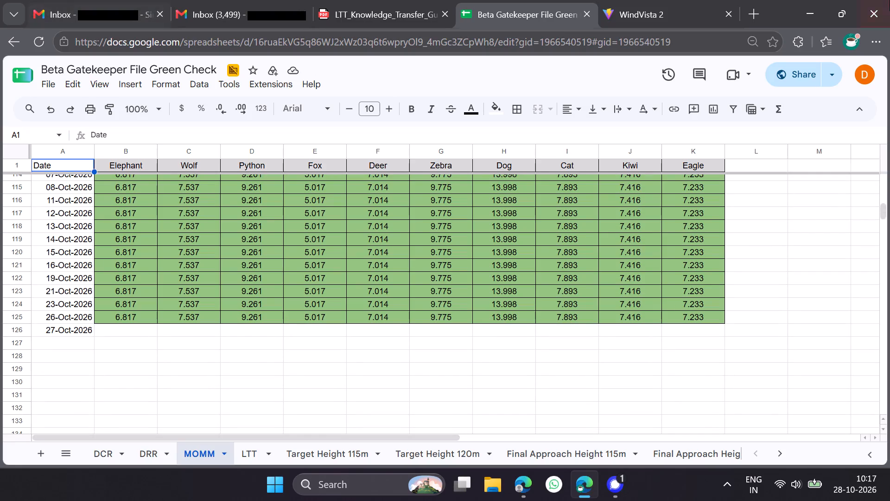
click(128, 336)
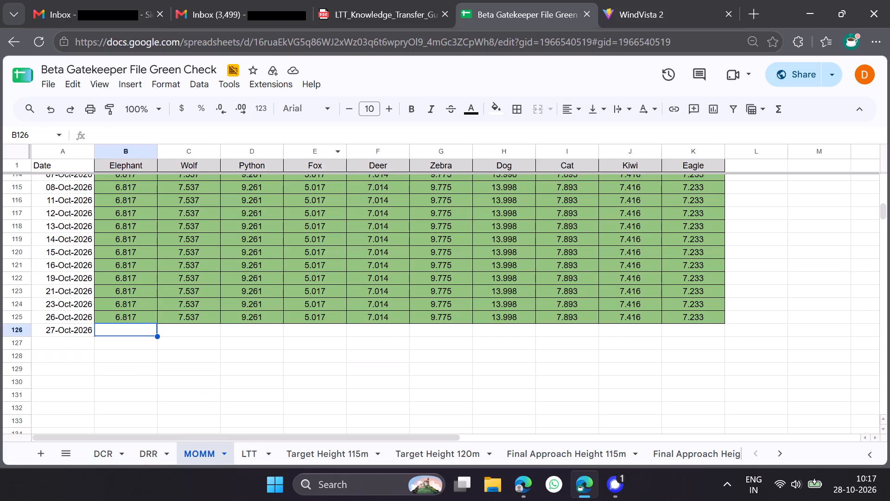
click(660, 0)
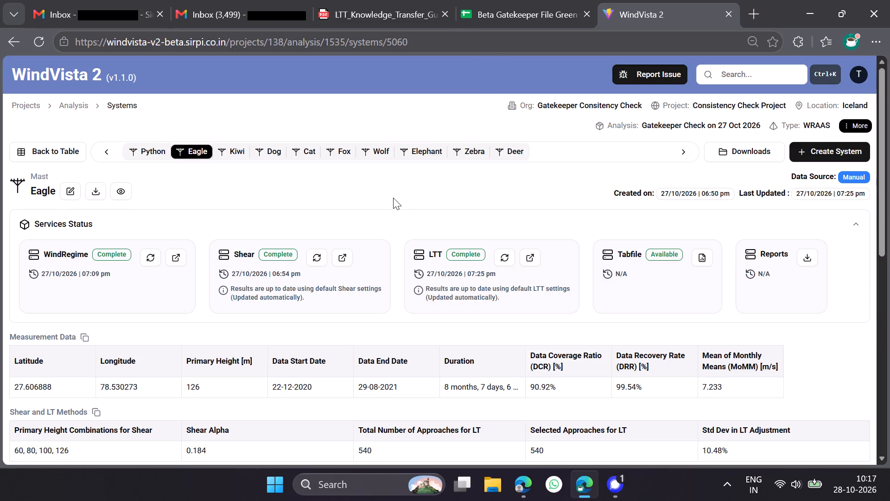
click(567, 0)
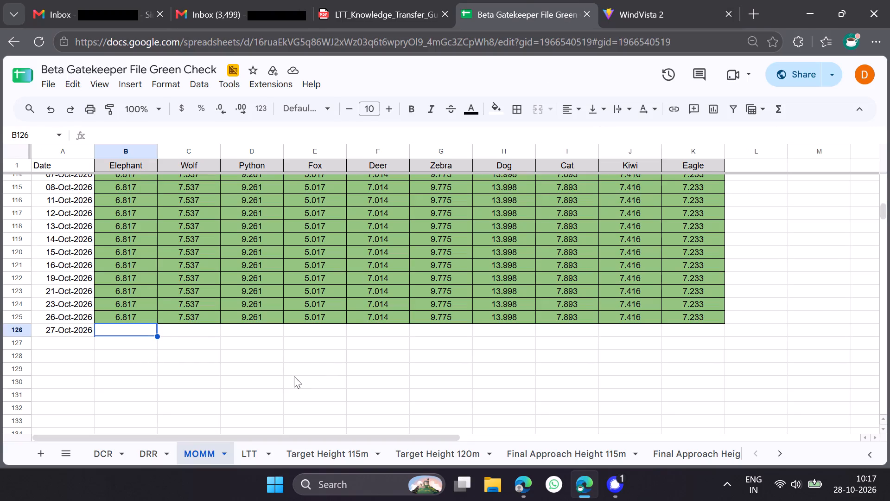
click(659, 3)
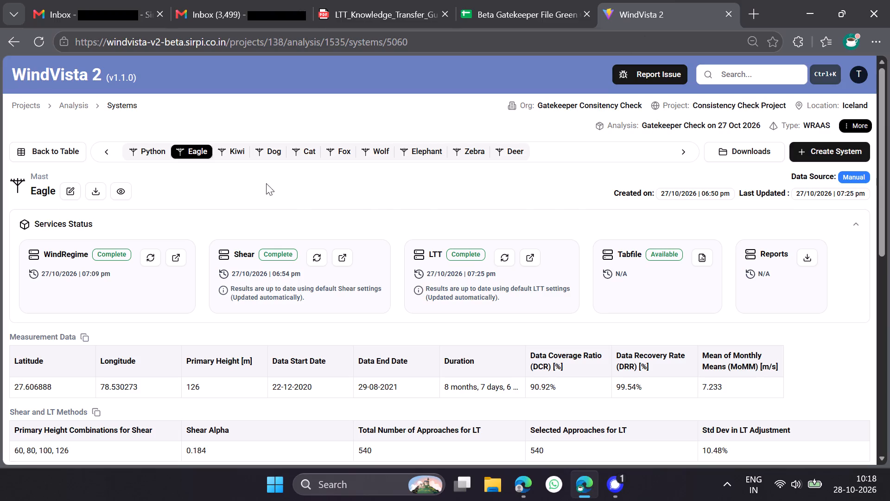
click(551, 0)
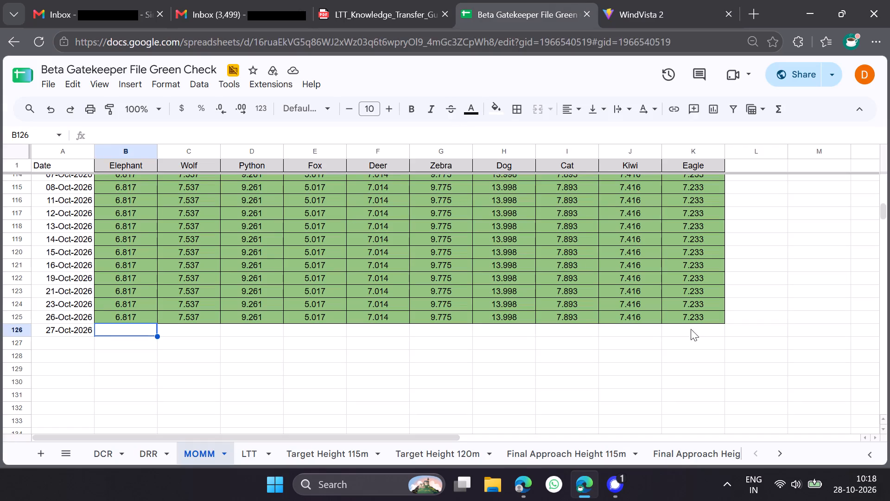
click(661, 0)
click(571, 0)
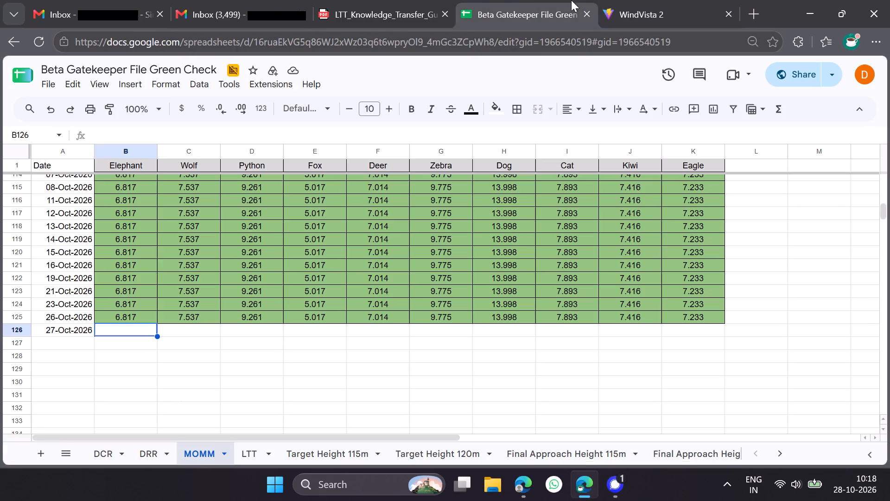
Check the Mean of Monthly Means of the Elephant and Python masts in WindVista 2 against the MOMM sheet.
click(672, 0)
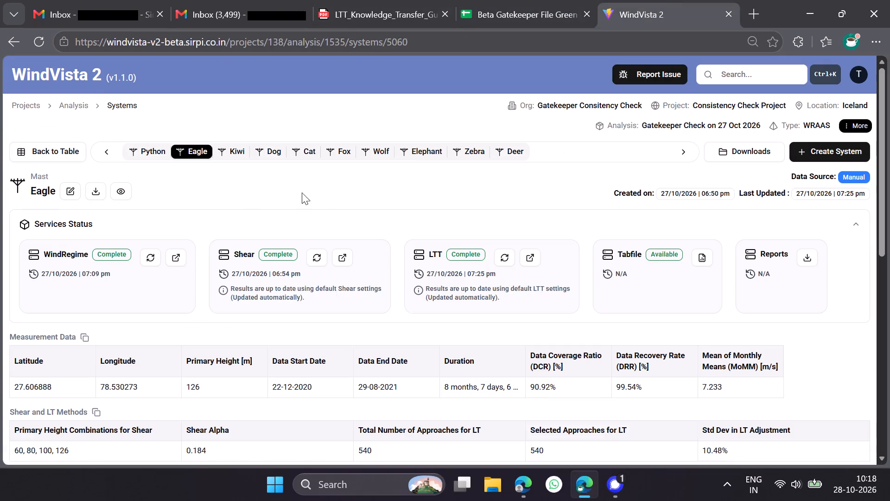
click(421, 143)
click(425, 146)
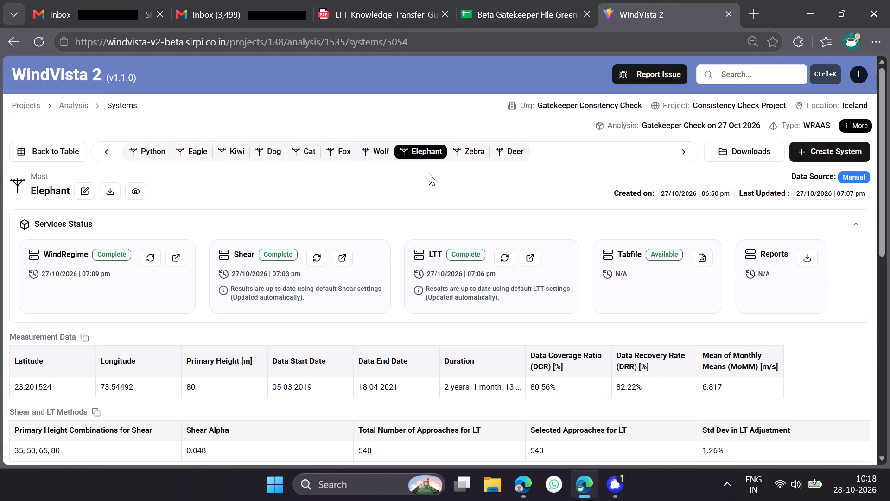
click(480, 0)
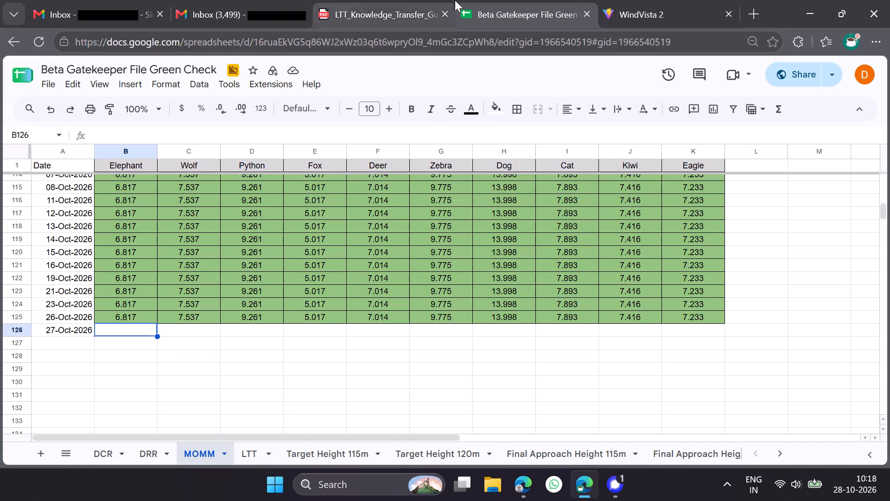
click(680, 0)
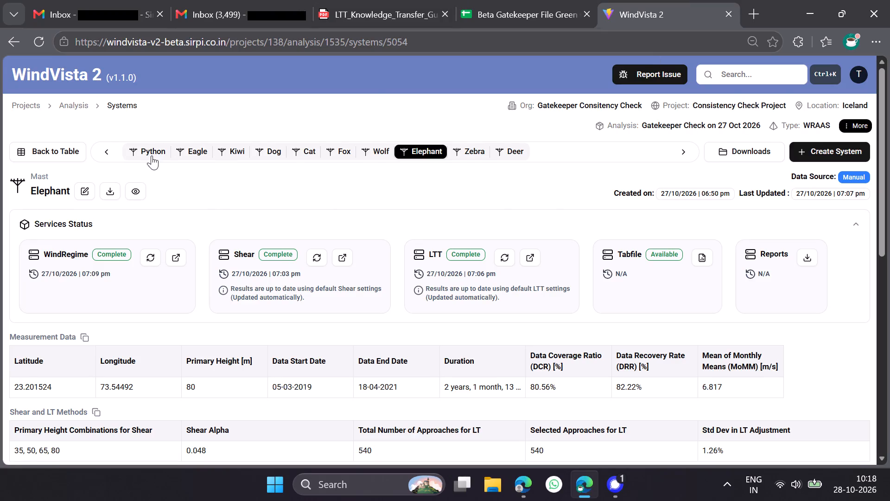
click(152, 155)
click(533, 0)
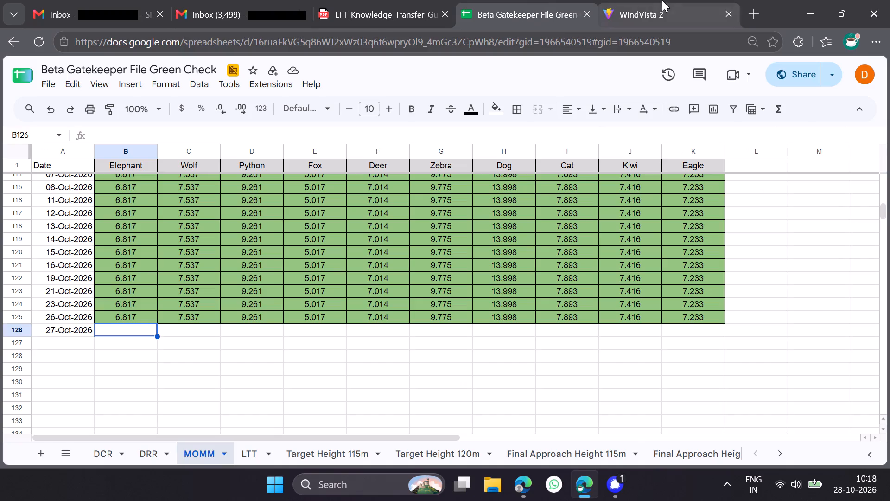
Check the Wolf mast's Mean of Monthly Means and recheck the Python mast's in WindVista 2 against the MOMM sheet.
click(662, 0)
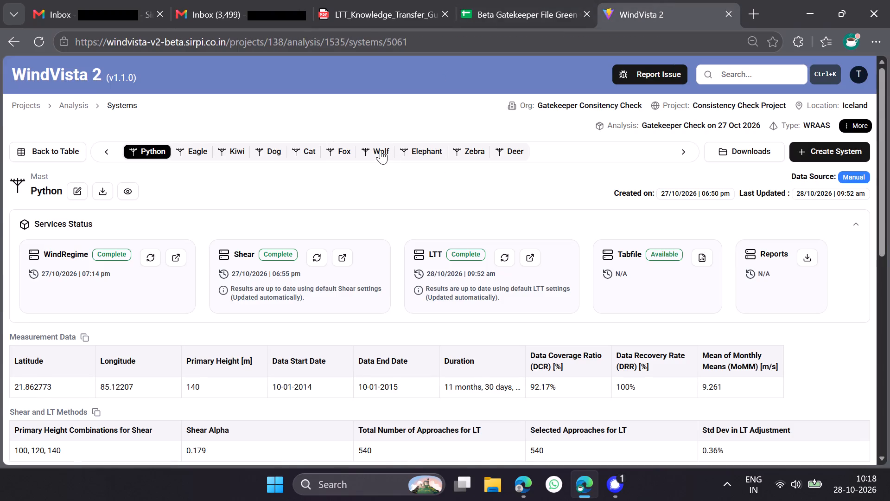
click(381, 150)
click(543, 0)
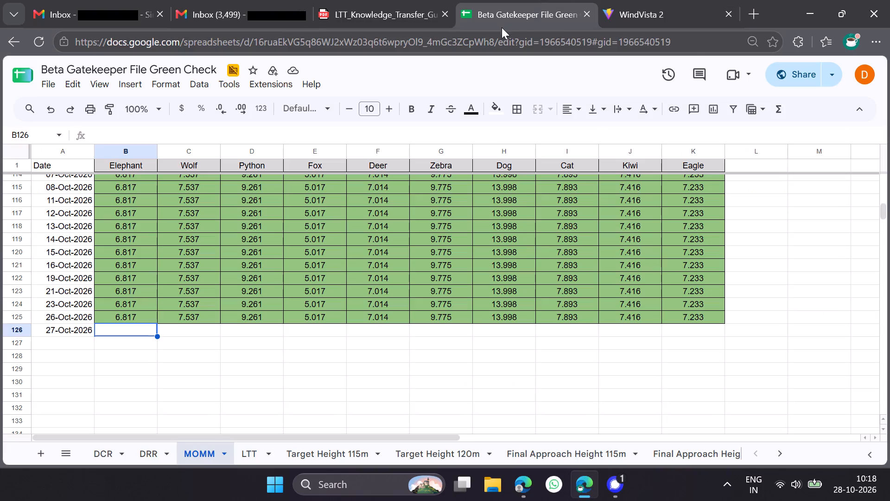
click(626, 0)
click(536, 2)
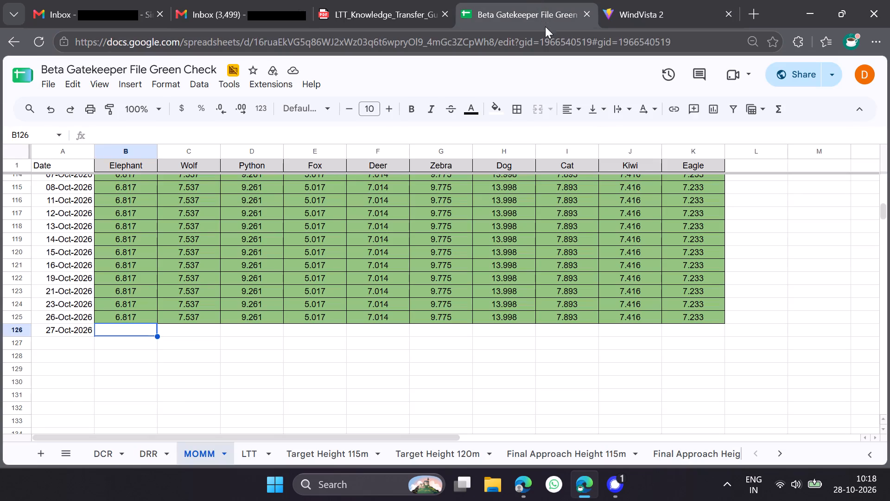
click(638, 0)
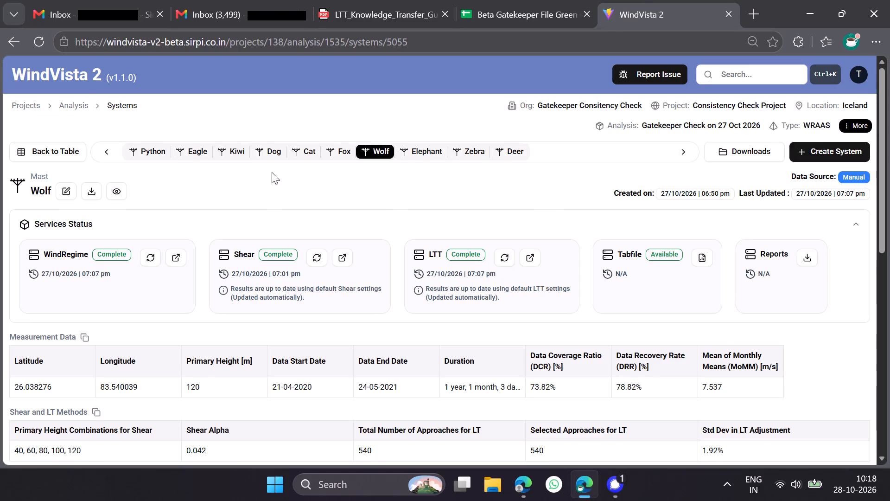
click(146, 141)
click(147, 150)
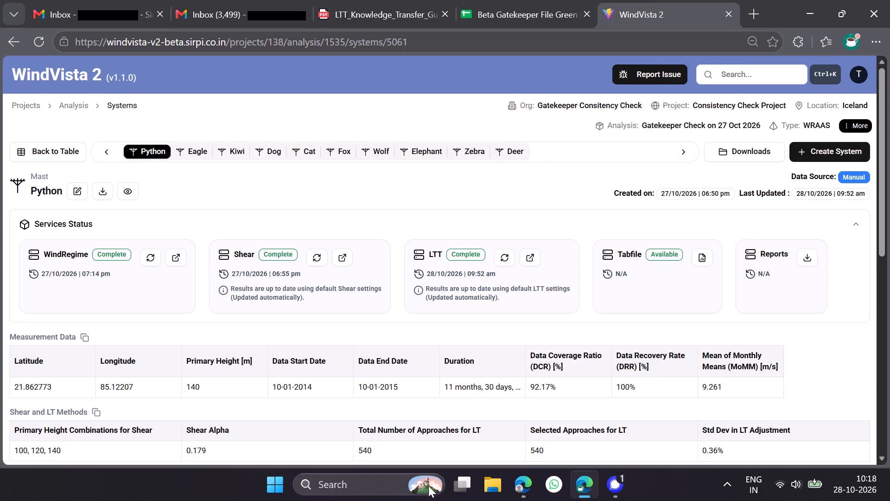
click(519, 0)
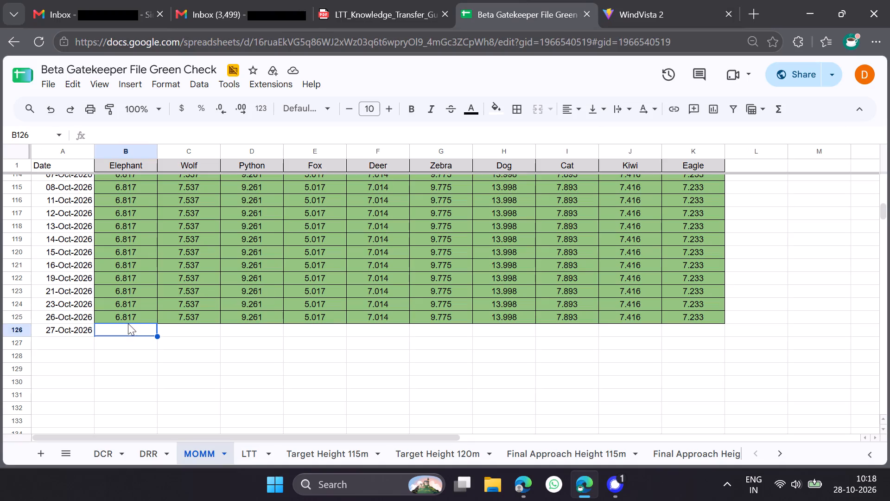
Copy the 26-Oct-2026 MOMM values for all masts, Elephant through Eagle, into the 27-Oct-2026 row.
drag(132, 320, 720, 314)
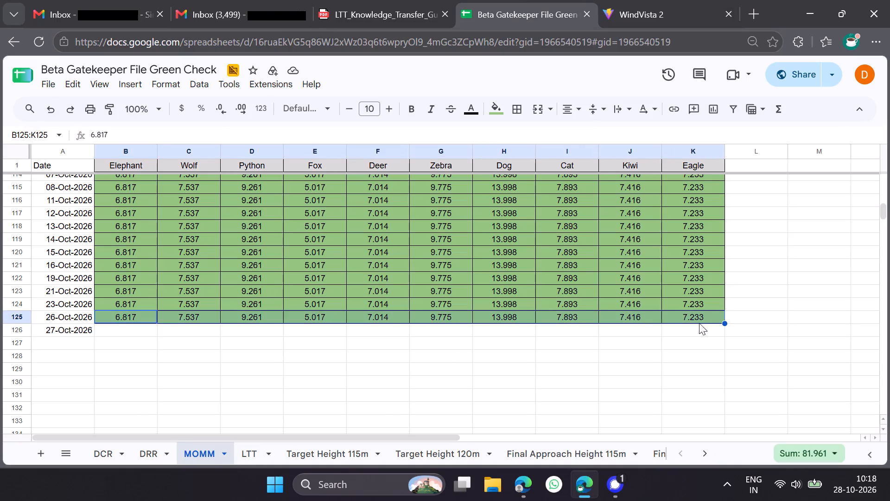
key(ctrl+c)
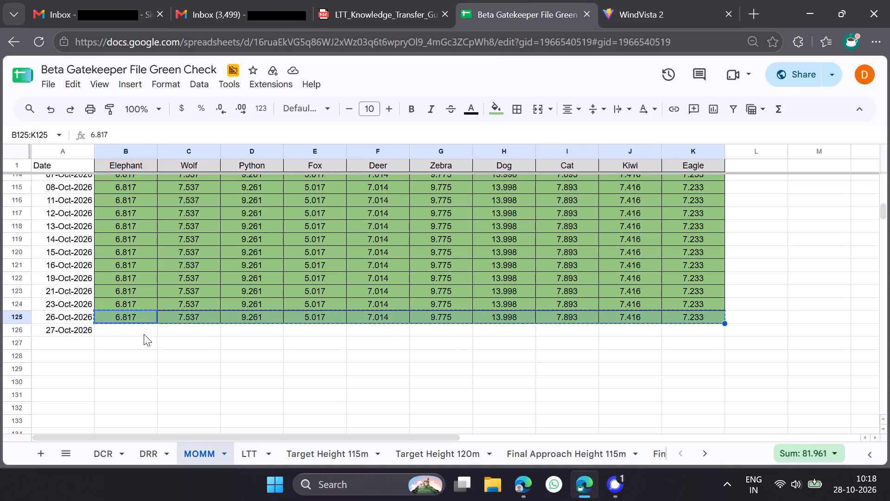
click(145, 329)
drag(131, 329, 655, 328)
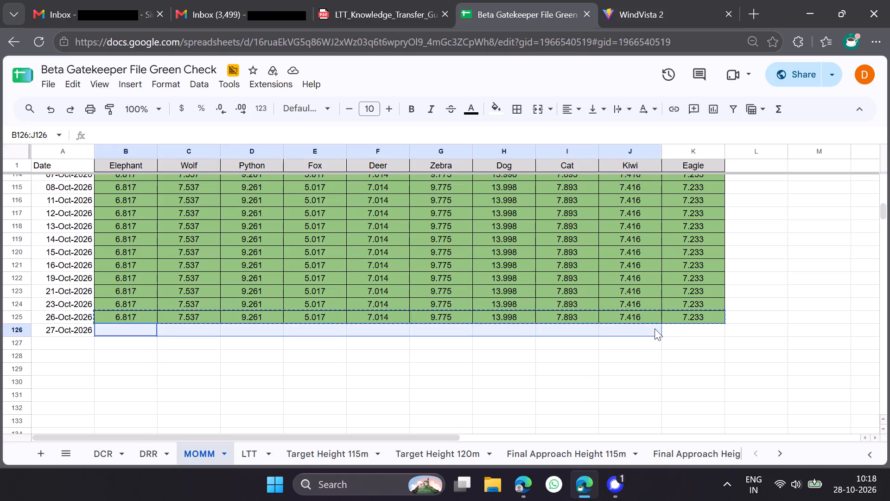
drag(655, 328, 706, 324)
key(ctrl+v)
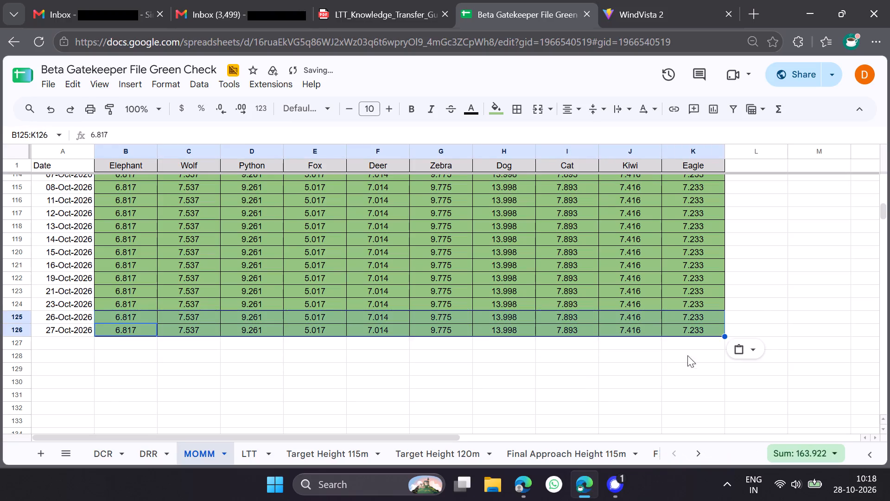
click(345, 368)
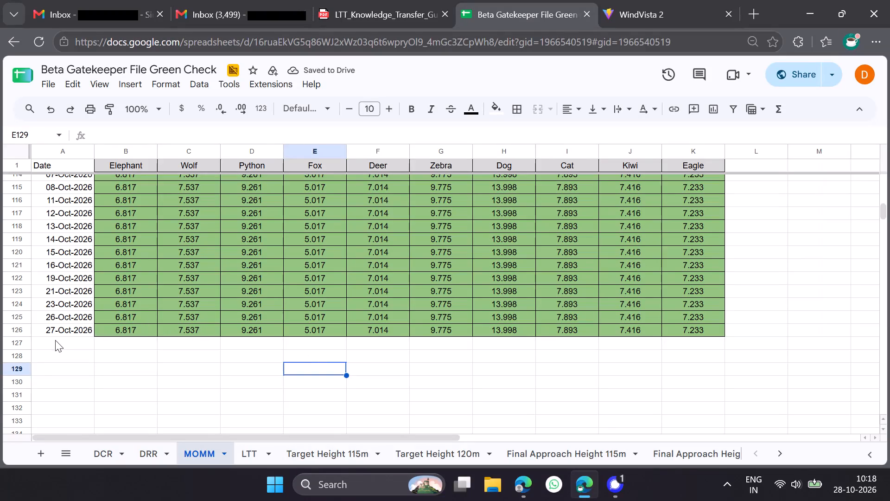
Enter the date 28-Oct-2026 in the MOMM sheet's date column, directly below 27-Oct-2026.
click(55, 340)
text(28)
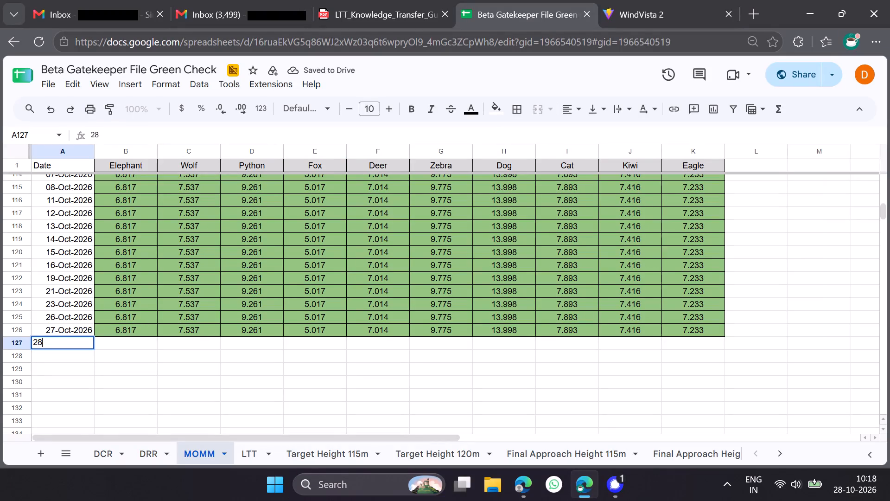
key(minus)
text(ct)
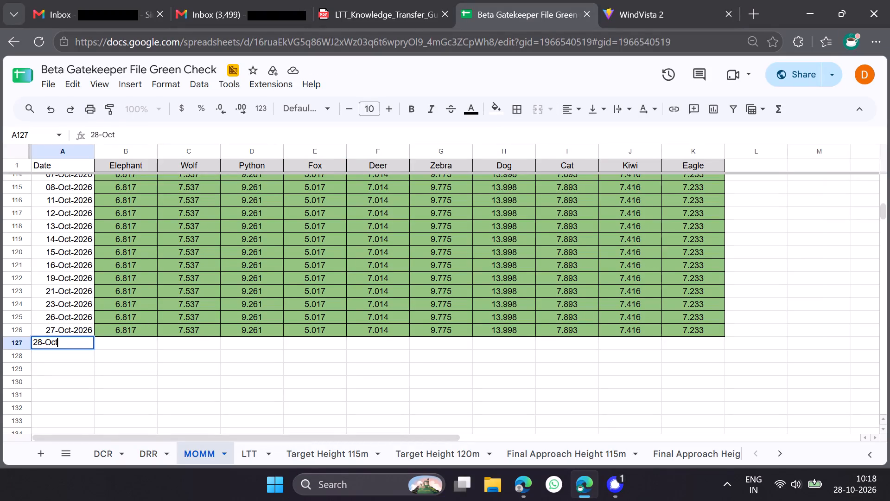
text(-2026)
Enter the date 28-Oct-2026 in the DRR sheet's date column, directly below 27-Oct-2026.
click(146, 454)
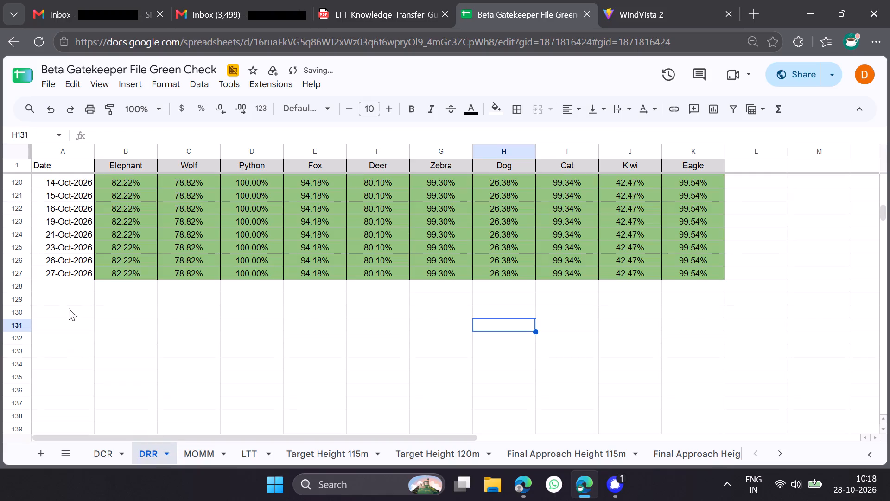
click(63, 288)
text(28-)
text(ct-2026)
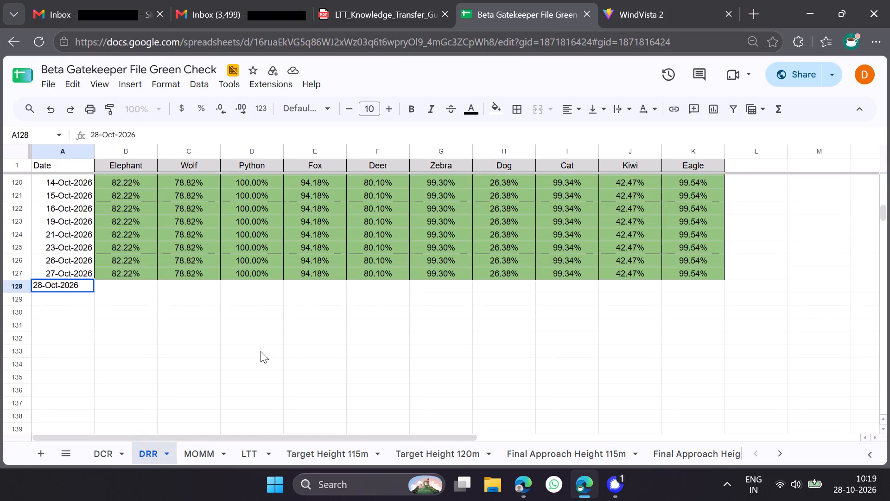
key(Return)
Review the latest date rows of the DCR, DRR and MOMM sheets.
click(102, 459)
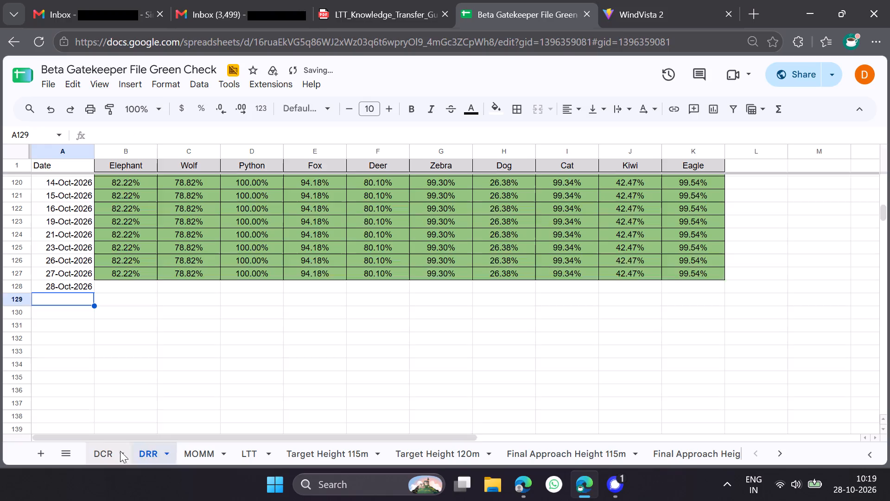
click(145, 458)
click(203, 451)
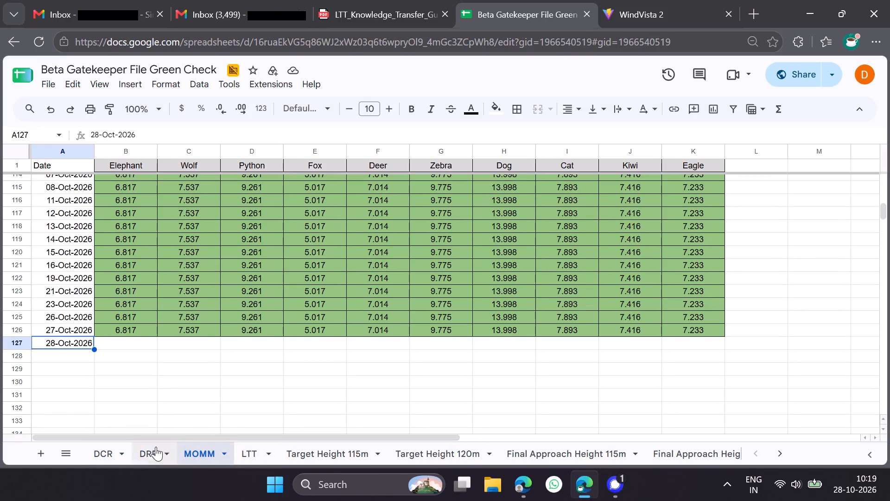
click(146, 446)
click(65, 455)
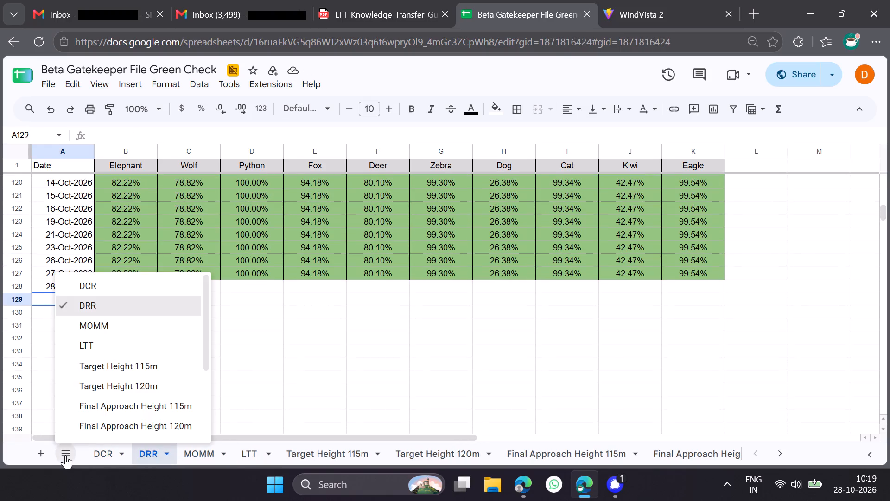
click(91, 457)
Compare the Python mast's LT adjustment in WindVista 2 with the latest rows of the LTT sheet.
click(252, 456)
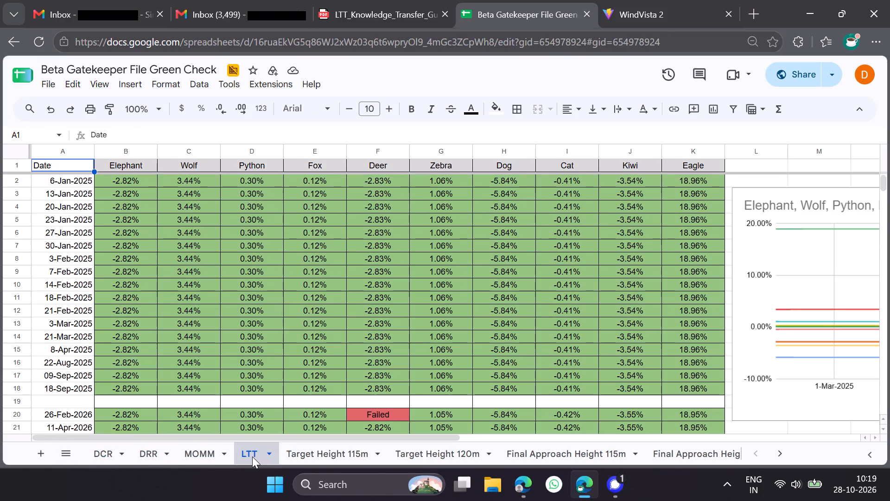
scroll(205, 336, down, 17)
scroll(192, 364, down, 9)
scroll(192, 364, up, 5)
click(115, 327)
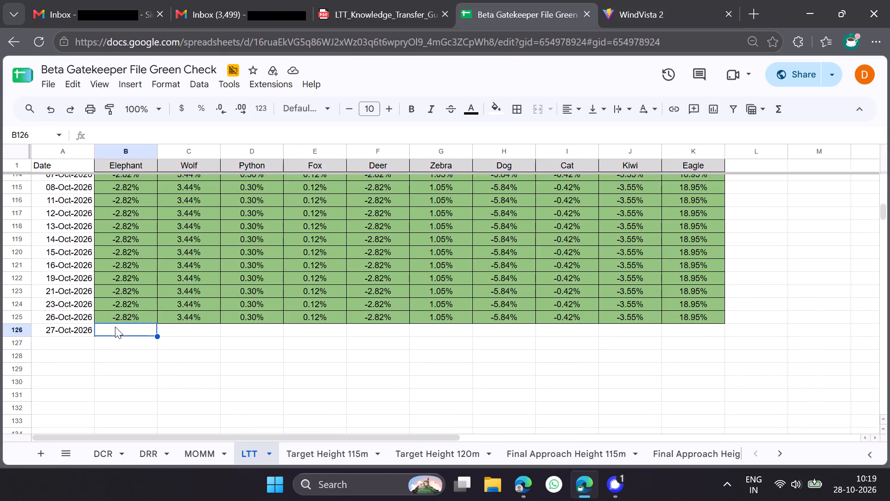
click(663, 0)
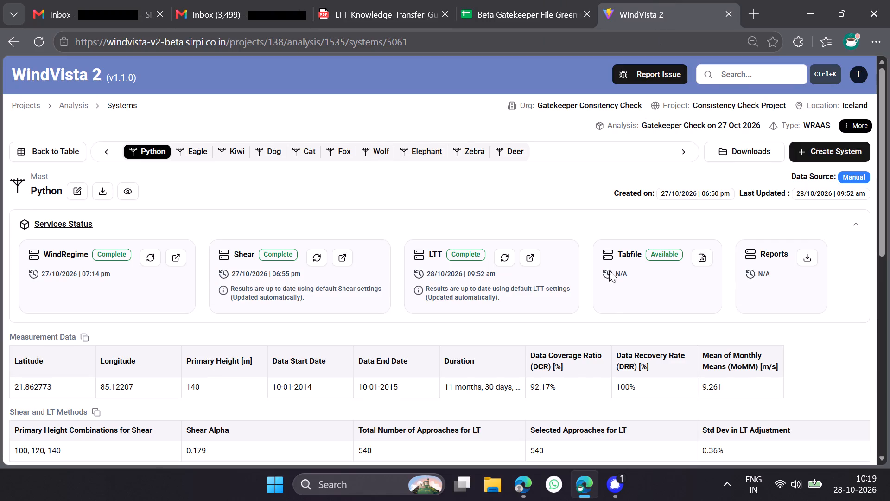
scroll(573, 381, down, 4)
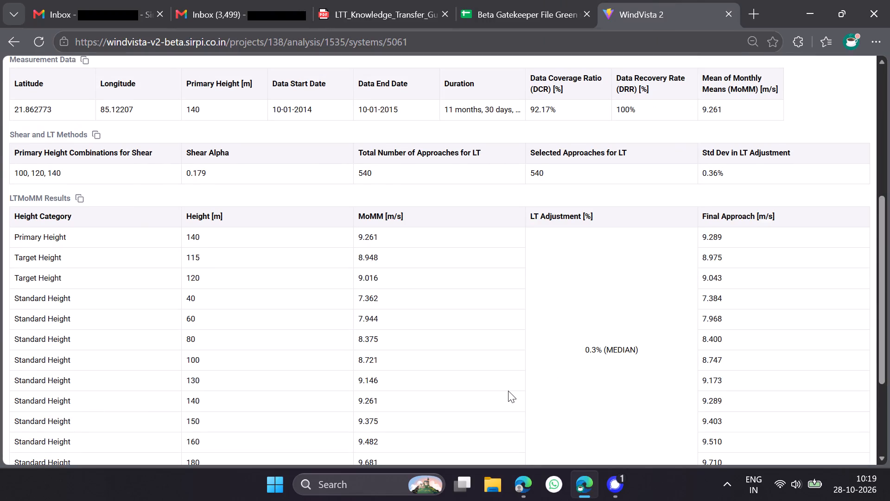
scroll(547, 124, up, 7)
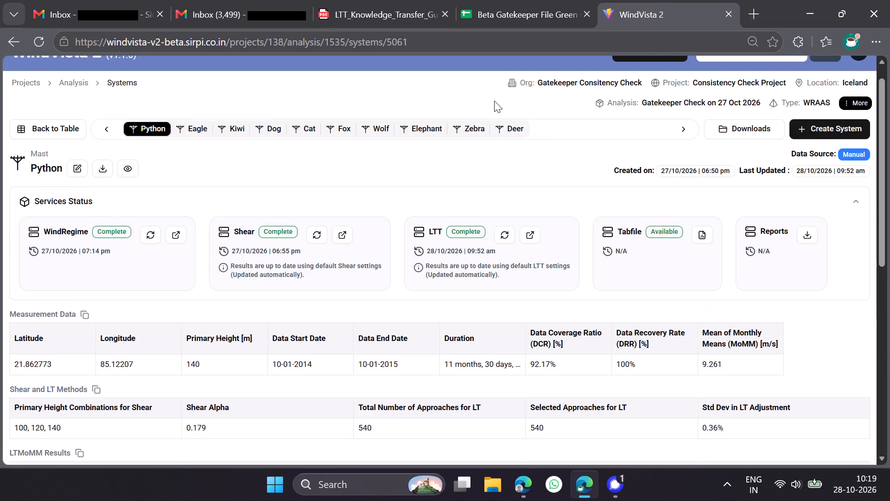
click(557, 0)
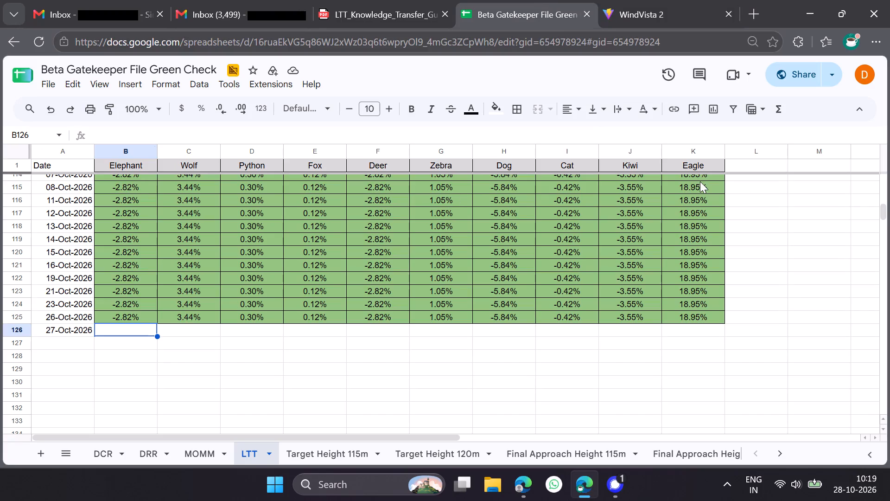
Check the Eagle mast's LT adjustment in WindVista 2 against the Eagle column of the LTT sheet.
click(656, 0)
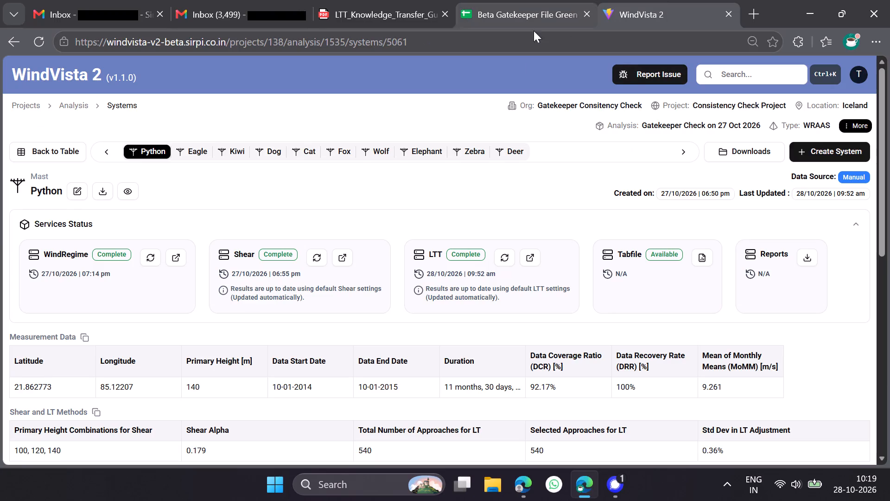
click(207, 151)
click(515, 0)
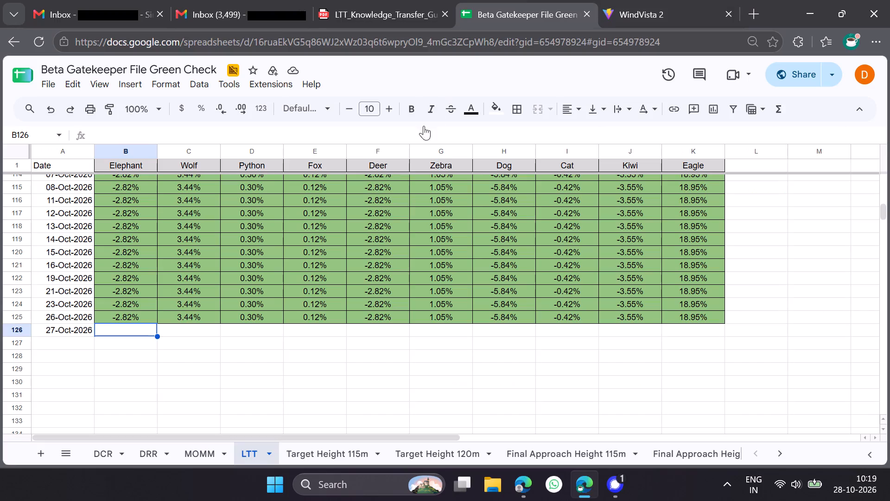
click(688, 0)
scroll(656, 250, down, 4)
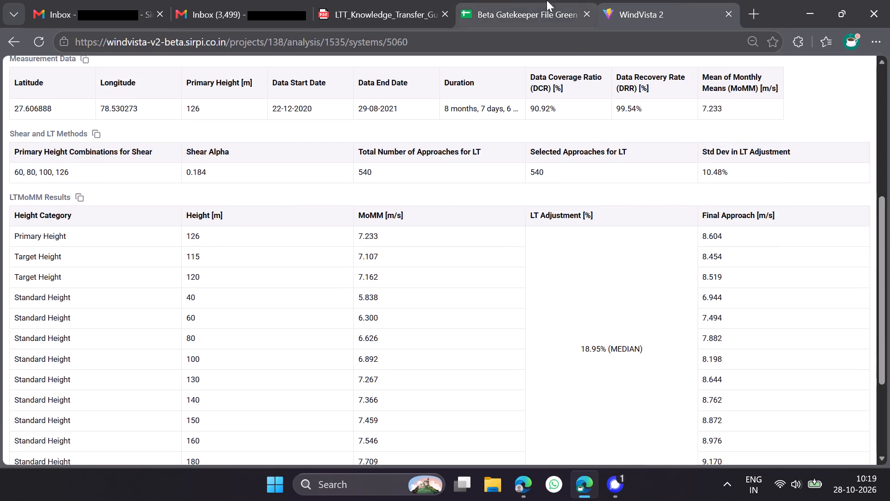
click(516, 0)
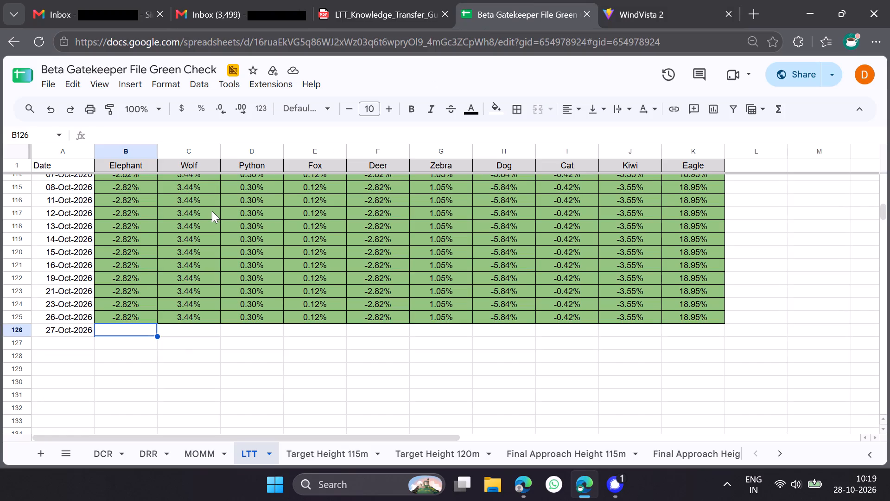
Check the Wolf mast's LT adjustment and recheck the Python mast's in WindVista 2 against the LTT sheet.
click(653, 0)
scroll(379, 192, up, 4)
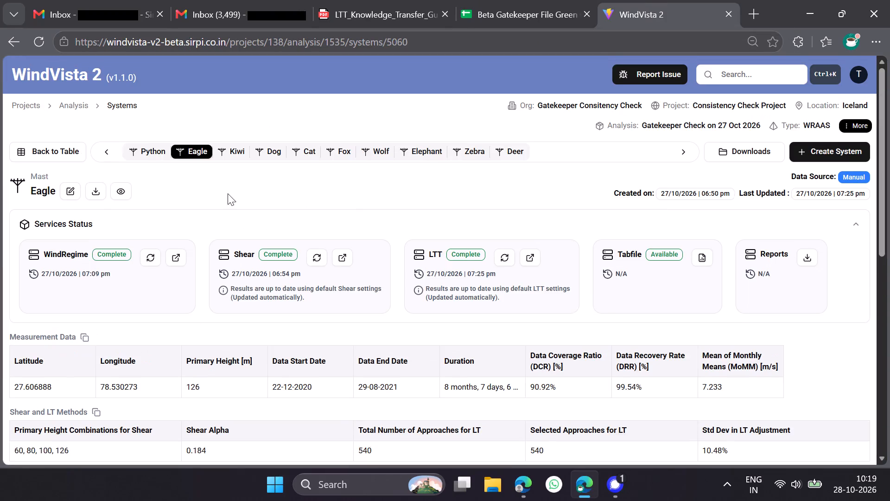
click(389, 154)
scroll(470, 261, down, 5)
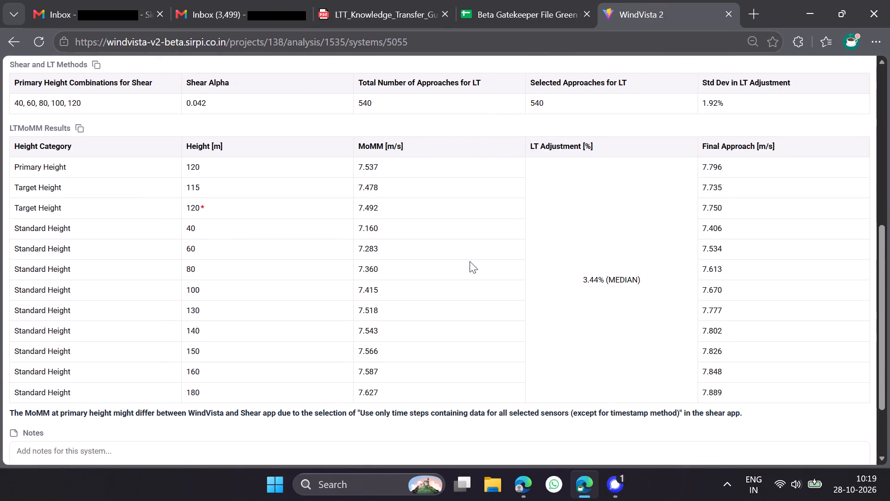
click(514, 0)
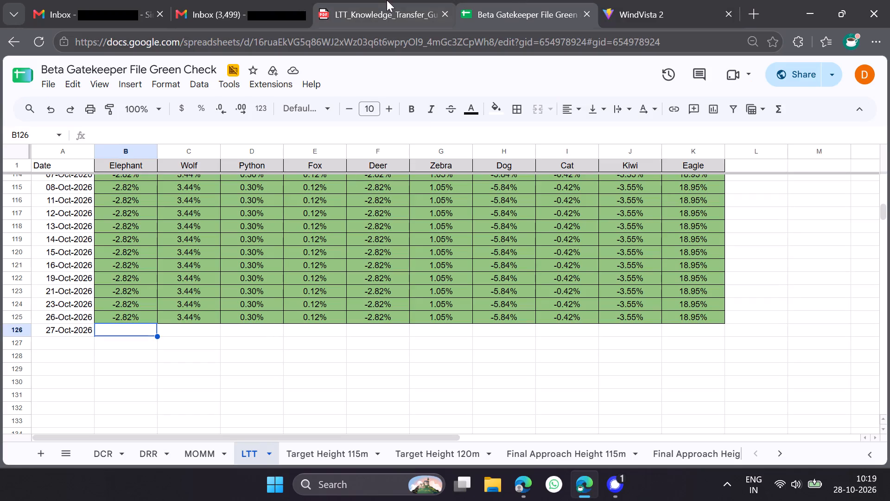
click(643, 0)
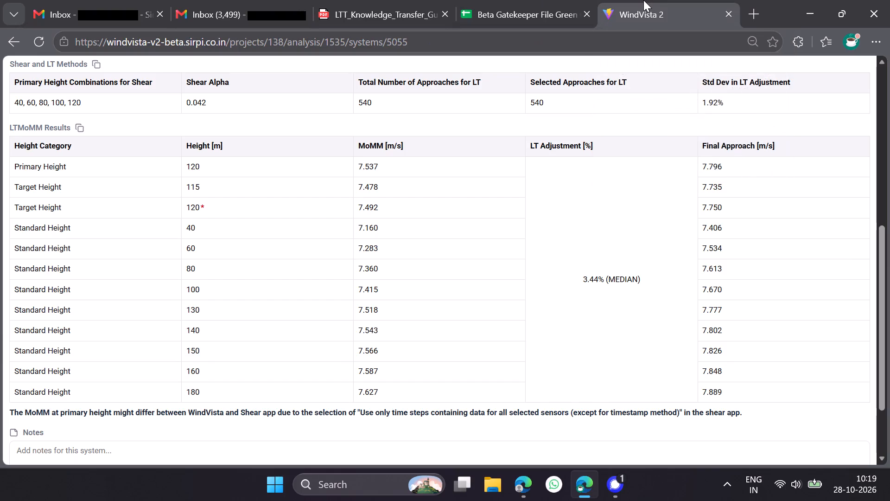
scroll(636, 208, up, 4)
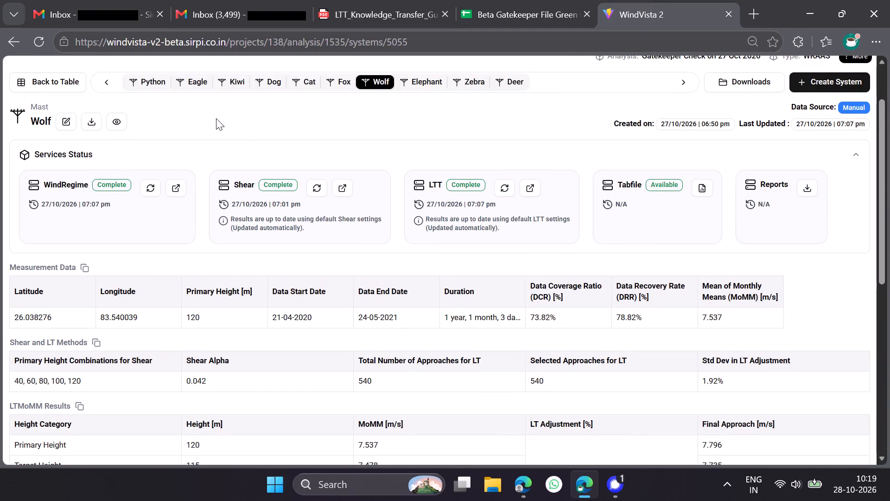
click(145, 85)
scroll(437, 212, down, 3)
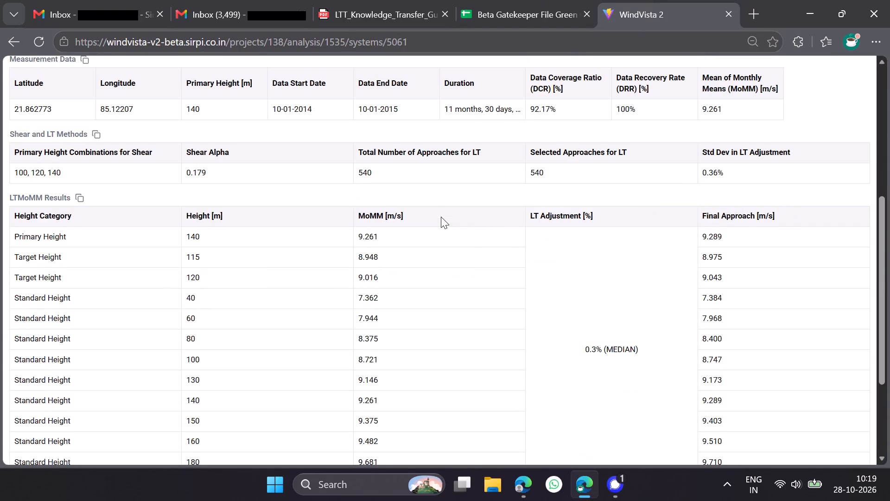
click(544, 0)
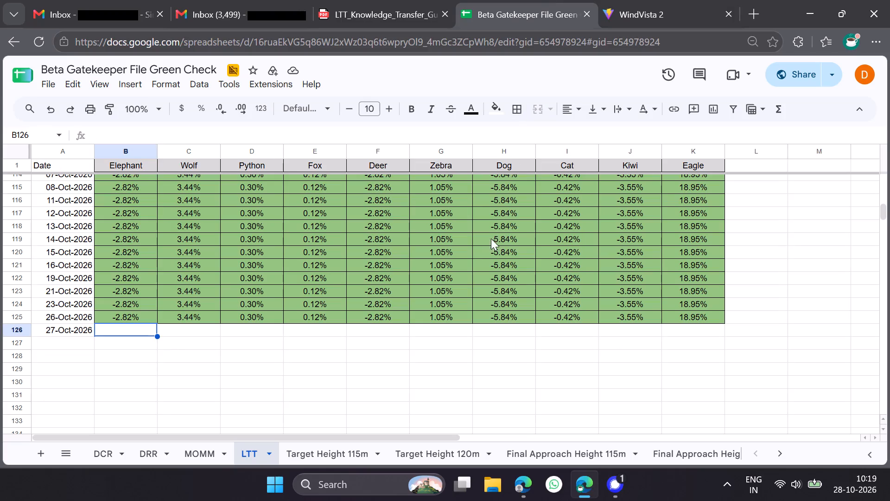
Check the Fox mast's LT adjustment in WindVista 2 against the Fox column of the LTT sheet.
click(633, 0)
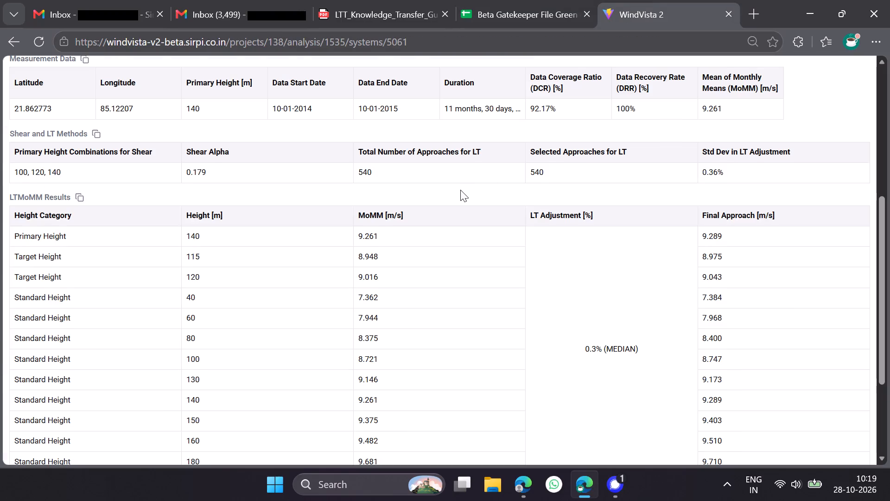
scroll(460, 190, up, 4)
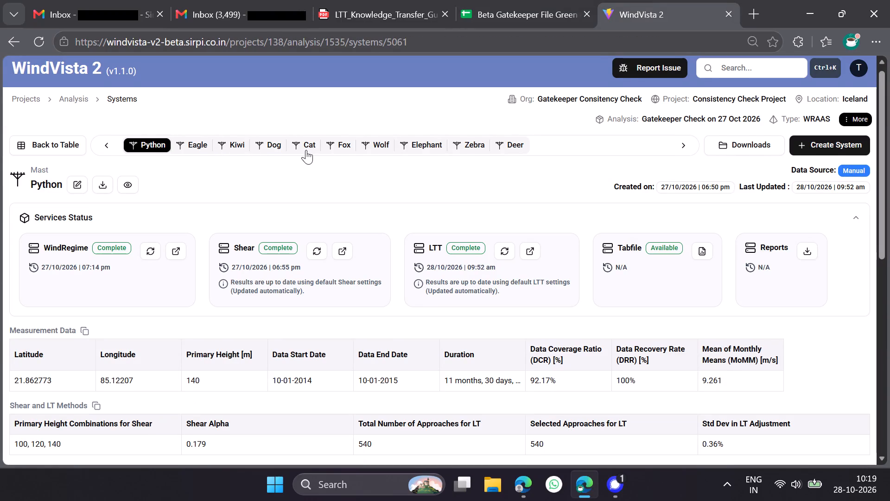
click(342, 152)
scroll(428, 327, down, 3)
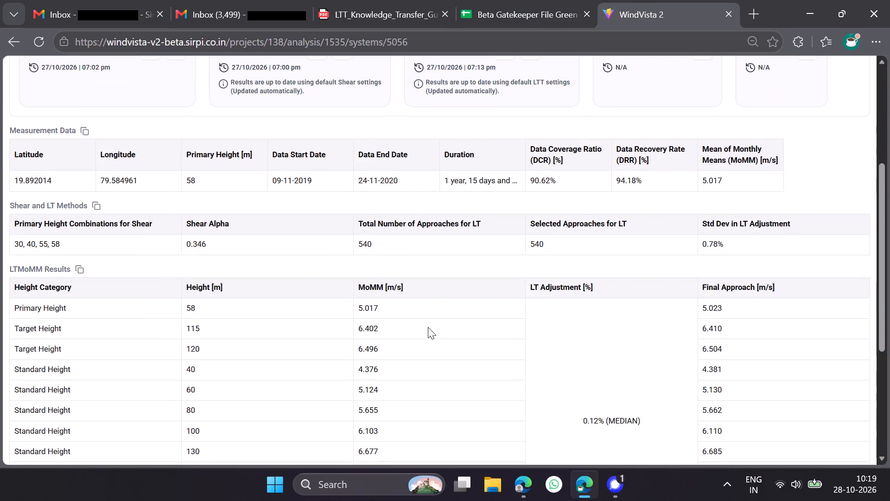
click(540, 0)
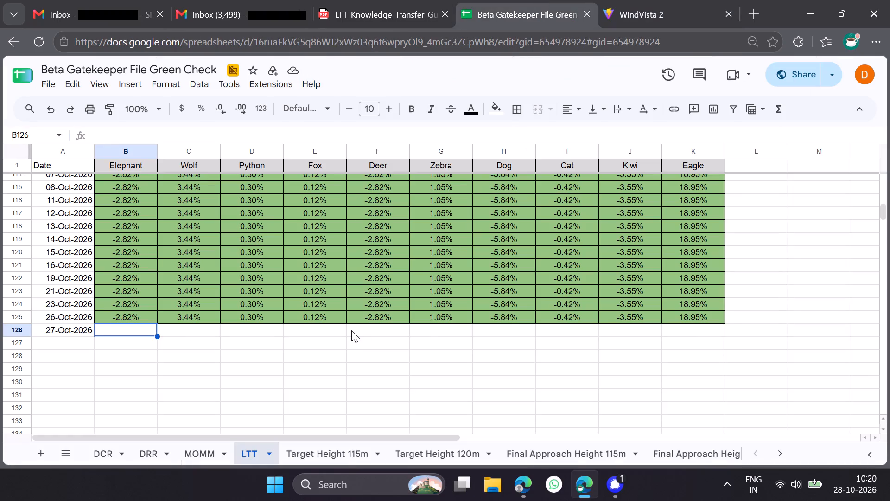
click(665, 9)
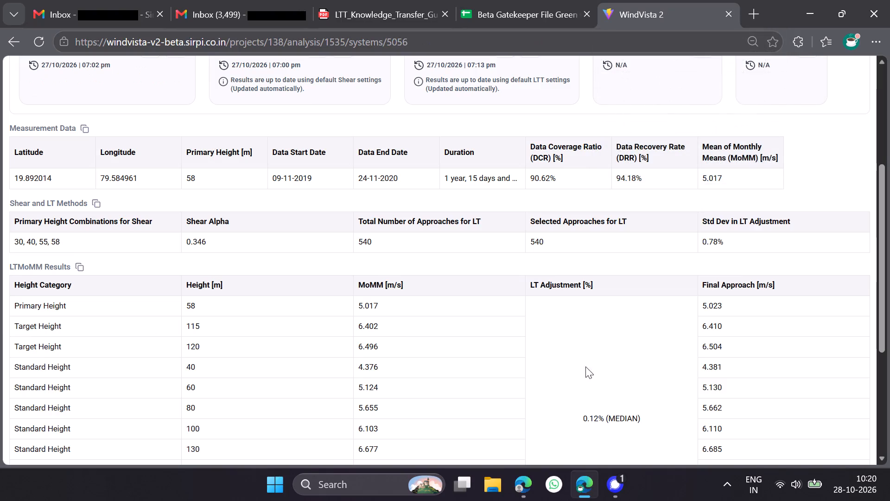
Check the Deer mast's LT adjustment in WindVista 2 against the Deer column of the LTT sheet.
scroll(460, 321, up, 4)
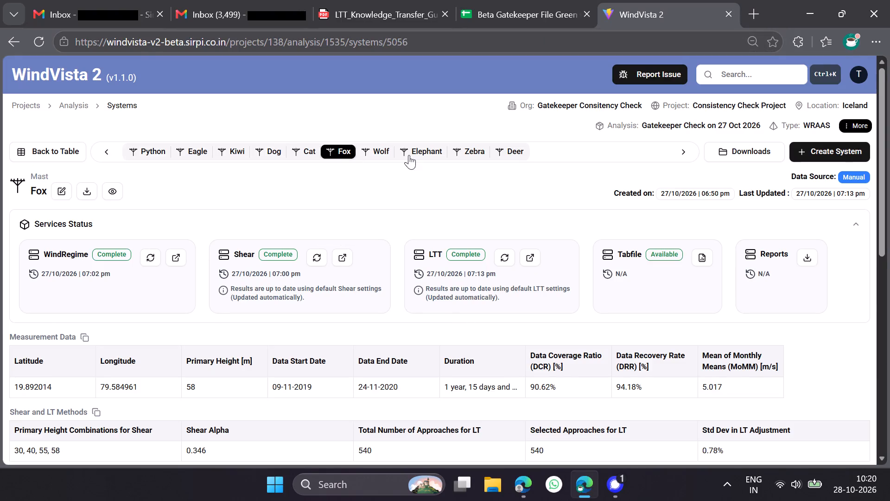
click(515, 151)
scroll(567, 353, down, 2)
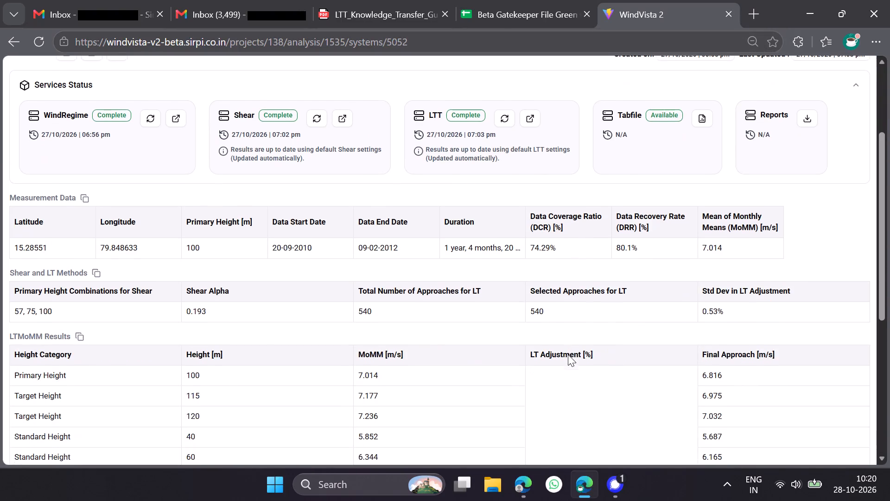
scroll(568, 354, down, 3)
click(537, 0)
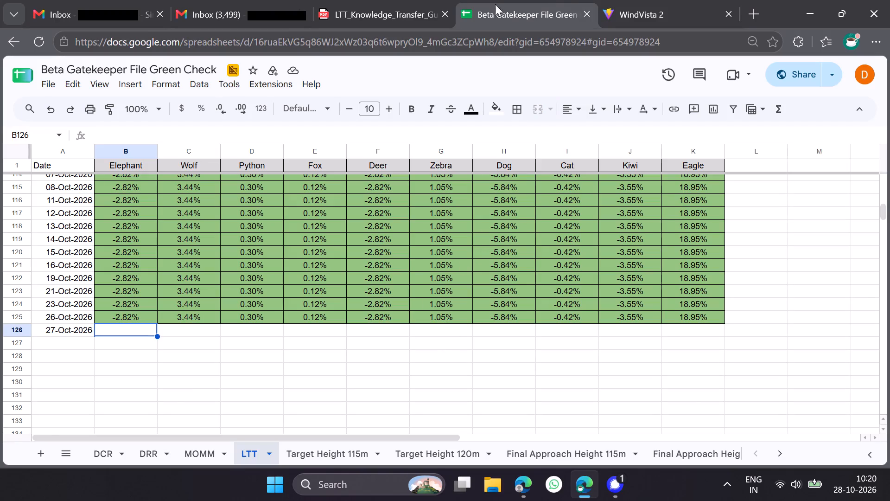
Check the Zebra mast's LT adjustment in WindVista 2 against the Zebra column of the LTT sheet.
click(653, 0)
scroll(306, 149, up, 6)
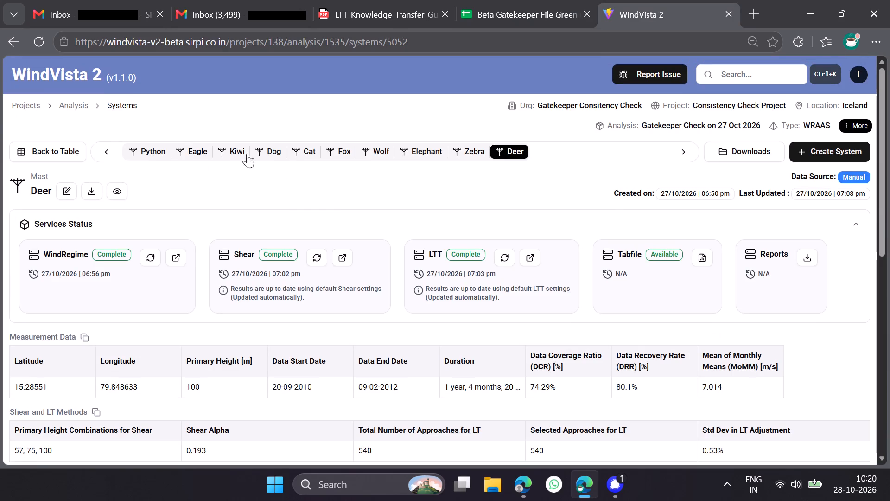
click(460, 150)
scroll(538, 355, down, 4)
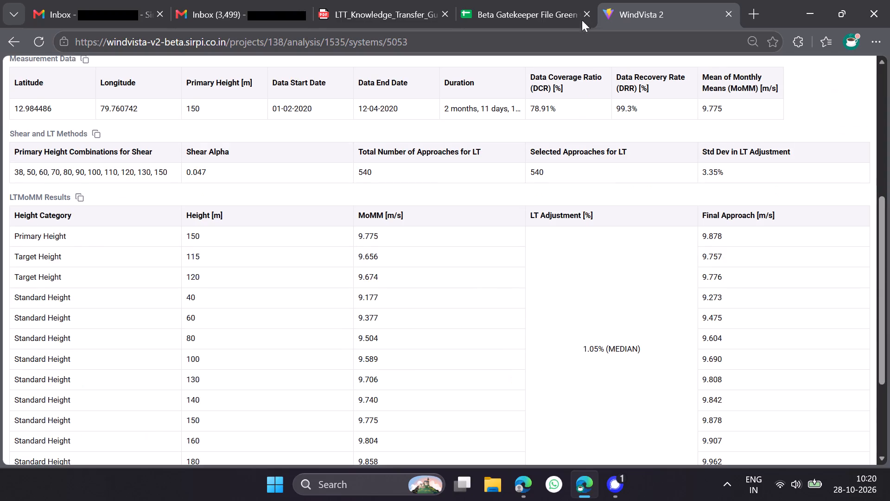
click(553, 0)
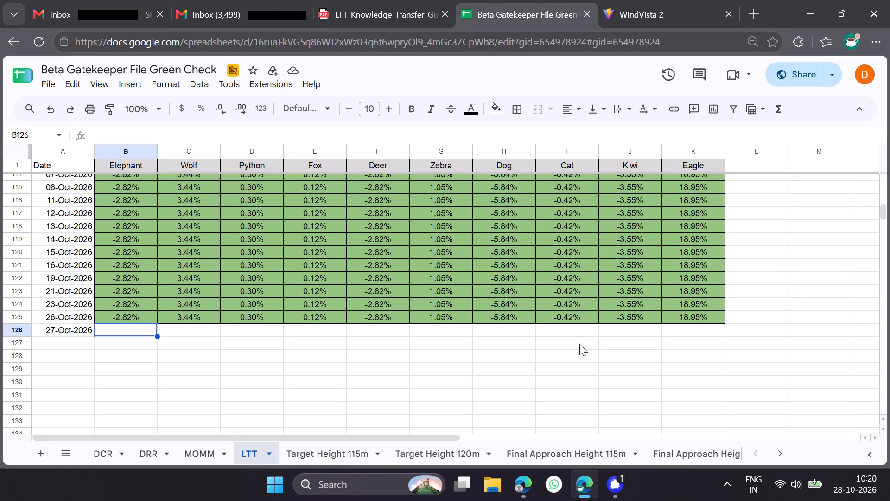
Check the Cat mast's LT adjustment in WindVista 2 against the Cat column of the LTT sheet.
click(660, 0)
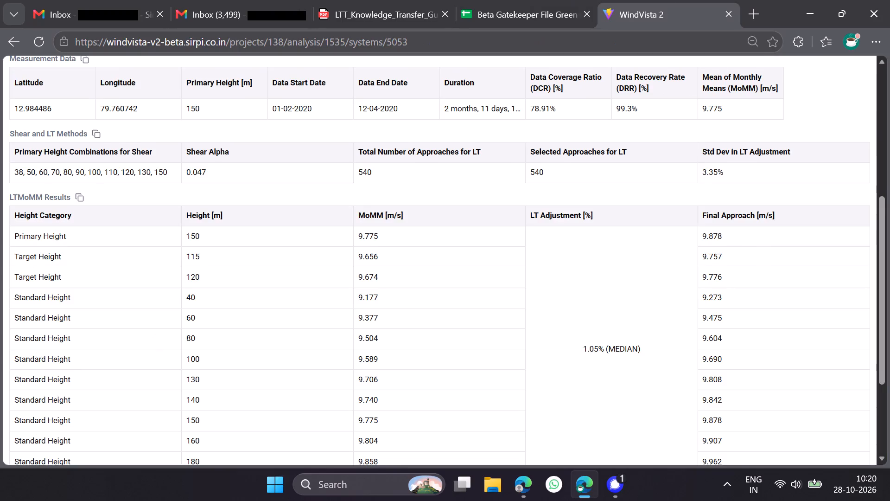
scroll(366, 154, up, 5)
click(295, 154)
scroll(548, 285, down, 4)
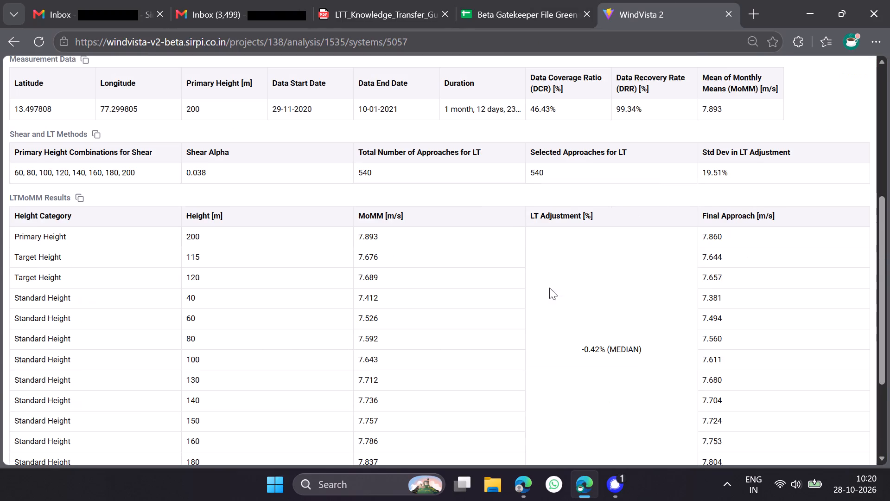
click(544, 0)
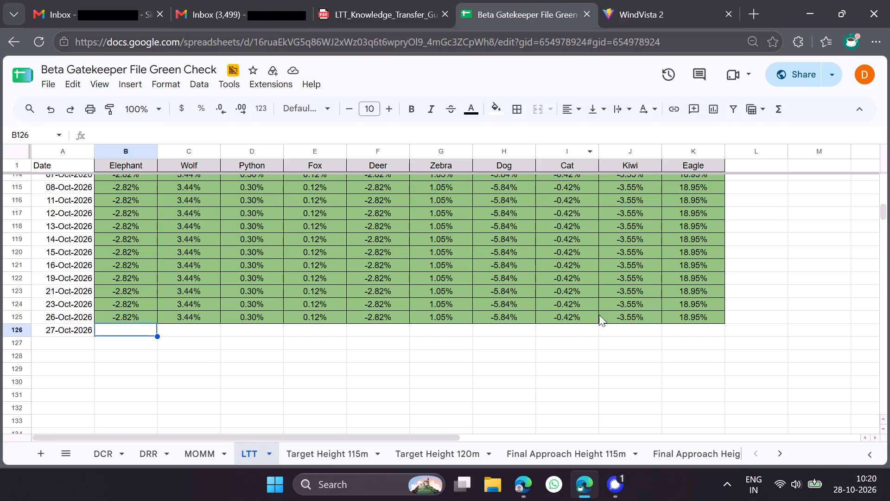
Check the Kiwi mast's LT adjustment in WindVista 2 against the Kiwi column of the LTT sheet.
click(627, 0)
scroll(338, 226, up, 6)
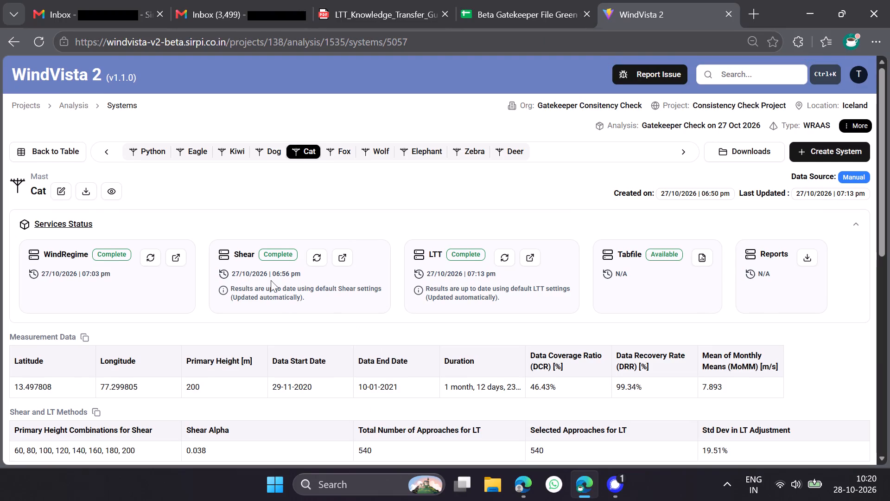
click(245, 154)
scroll(451, 282, down, 4)
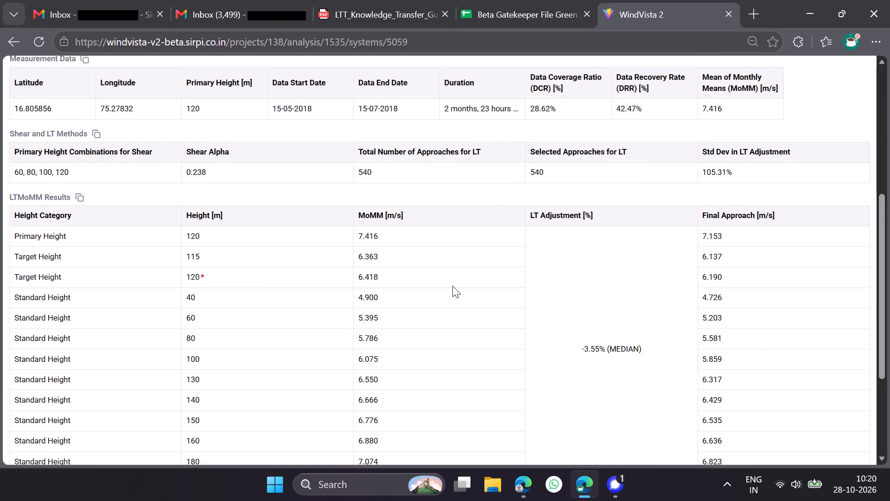
click(553, 0)
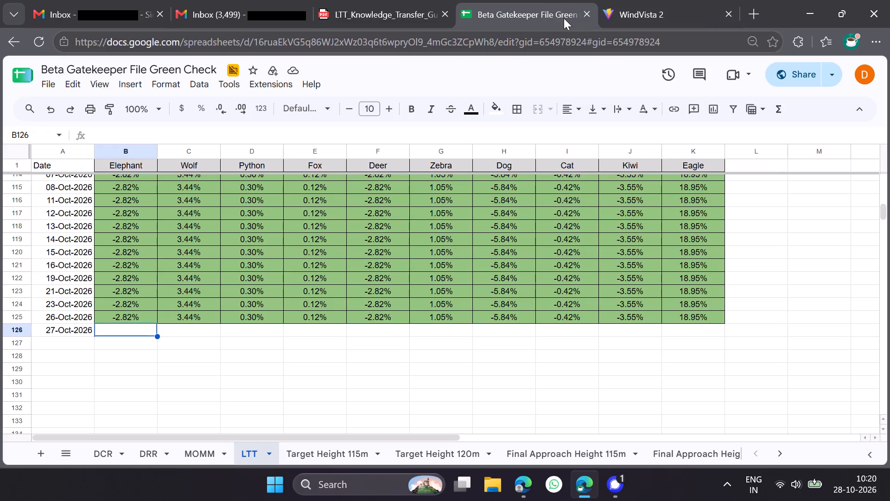
Recheck the Eagle mast's LT adjustment in WindVista 2 against the Eagle column of the LTT sheet.
click(677, 0)
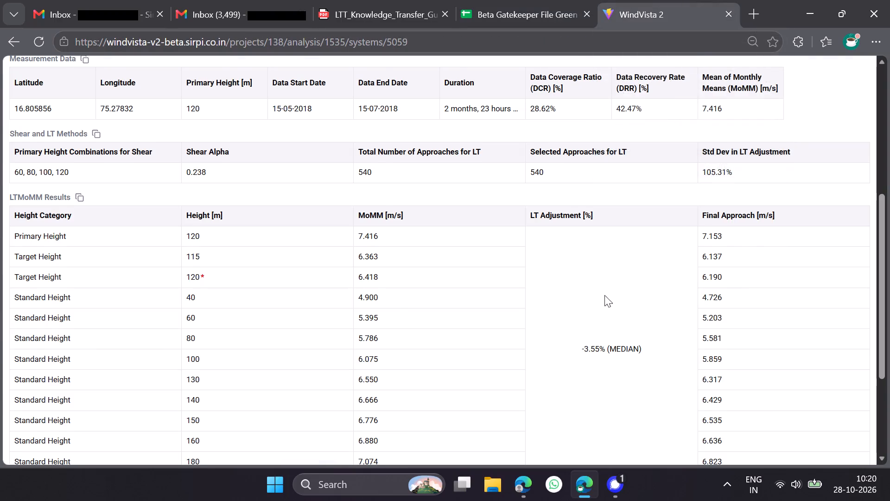
scroll(602, 316, up, 5)
click(209, 147)
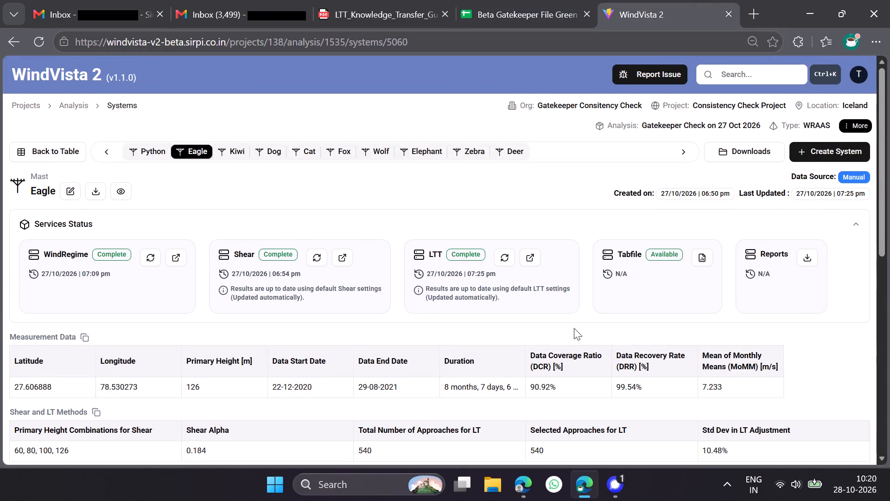
scroll(619, 342, down, 4)
scroll(619, 342, up, 6)
click(558, 0)
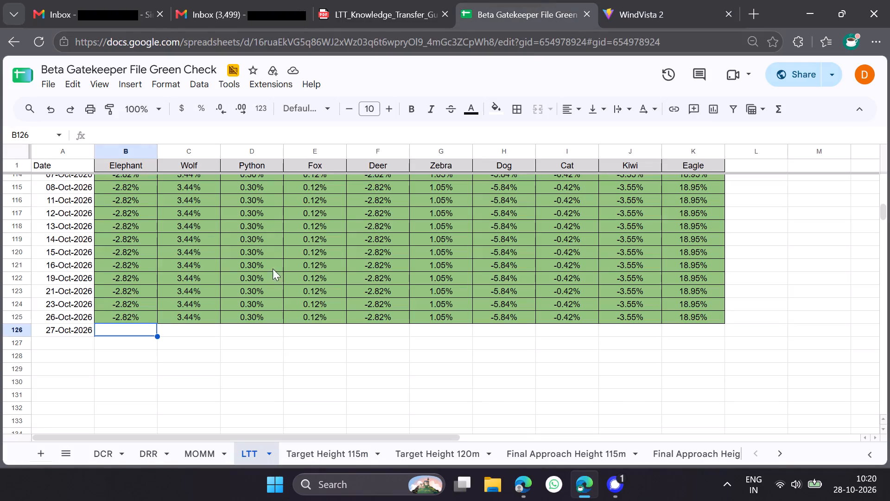
Copy the 26-Oct-2026 values of all masts, Elephant to Eagle, into the 27-Oct-2026 row of the LTT sheet.
drag(121, 320, 687, 319)
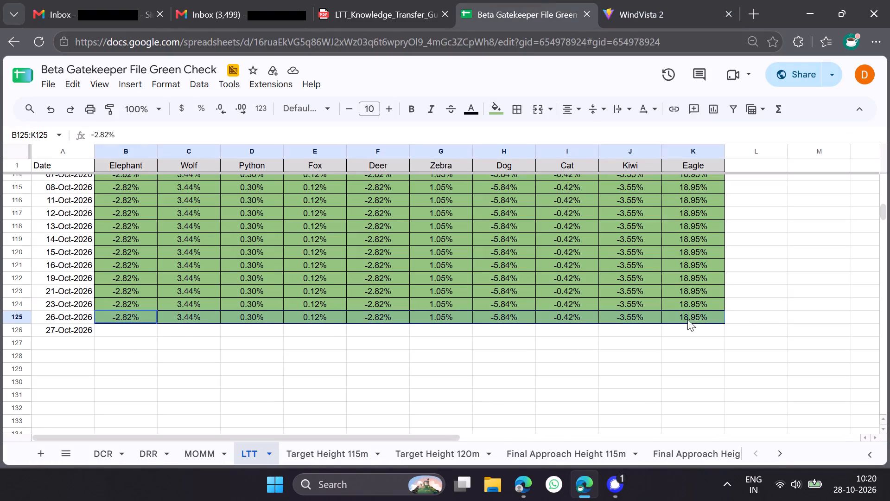
drag(687, 319, 699, 319)
key(ctrl+c)
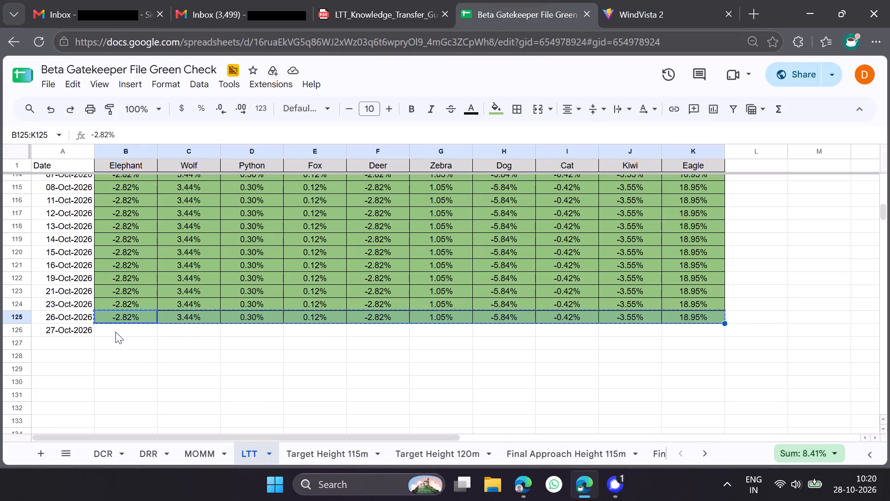
drag(115, 332, 725, 329)
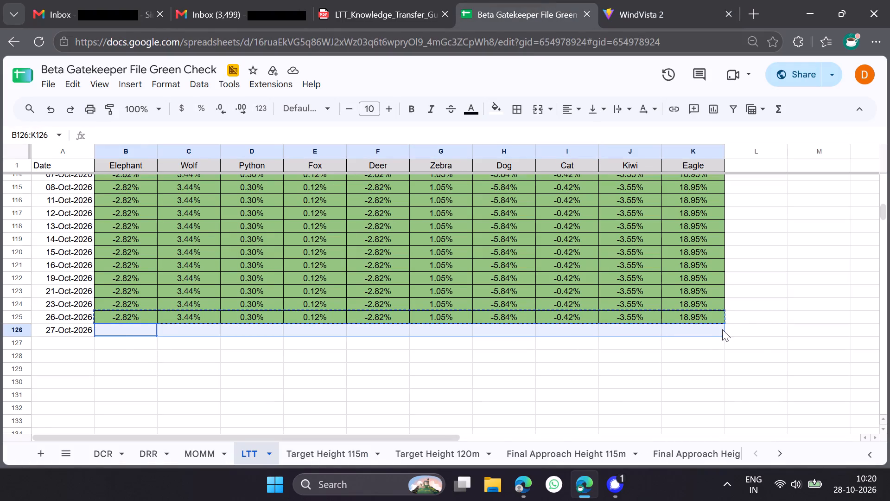
key(ctrl+v)
click(342, 356)
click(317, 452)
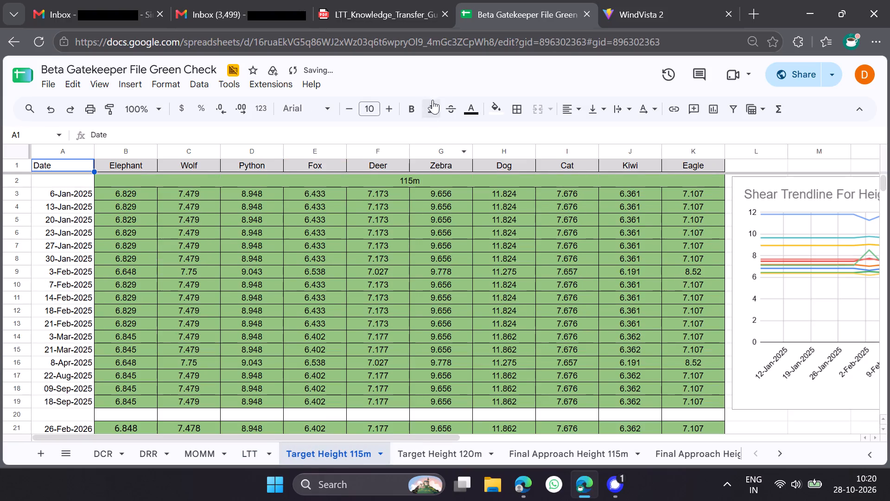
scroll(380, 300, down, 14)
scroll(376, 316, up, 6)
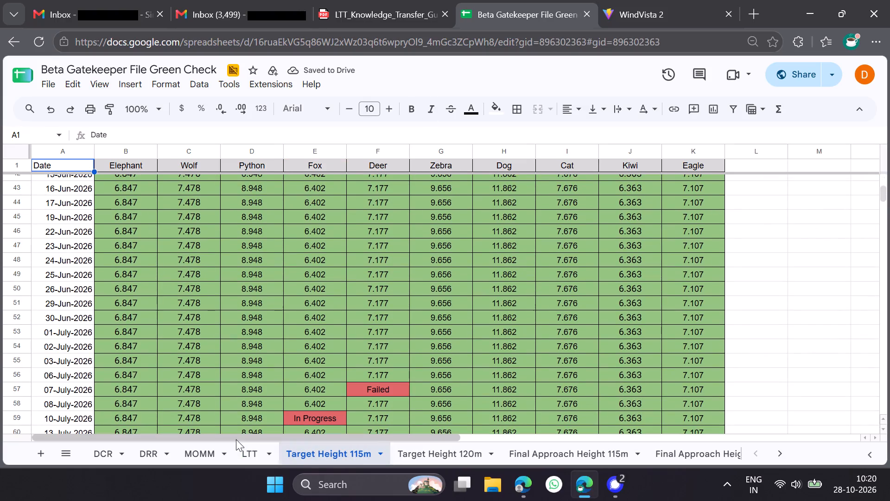
Return to the LTT sheet and select the empty date cell below 27-Oct-2026.
click(248, 450)
click(75, 344)
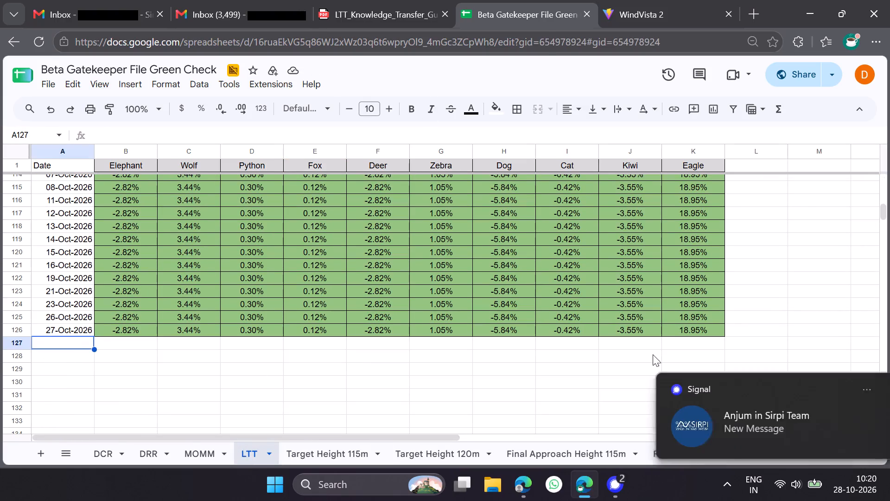
Enter the date 28-Oct-2026 in the empty date cell below 27-Oct-2026 on the LTT sheet.
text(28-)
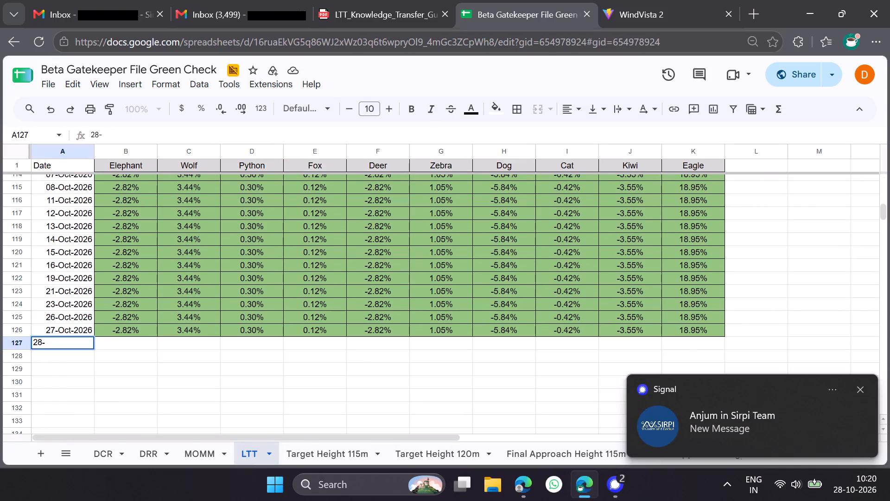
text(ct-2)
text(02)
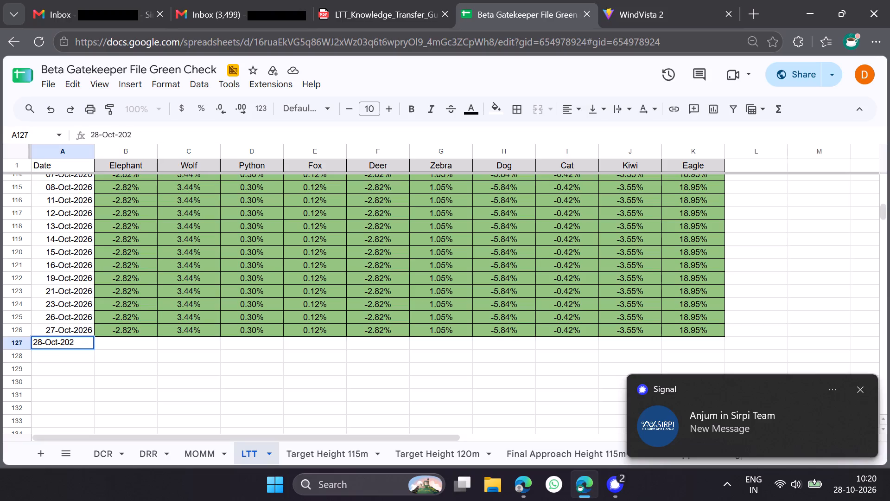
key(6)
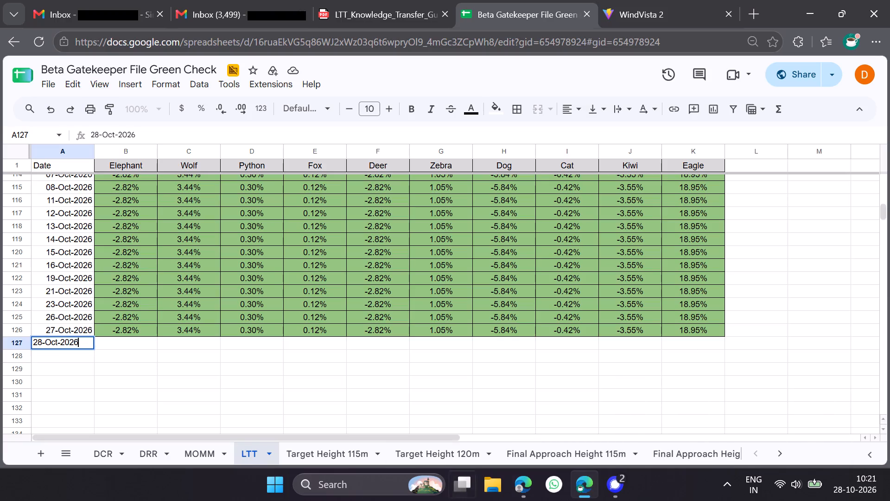
Check the latest date rows on the MOMM, DRR and DCR sheets, and return to the LTT sheet.
click(203, 456)
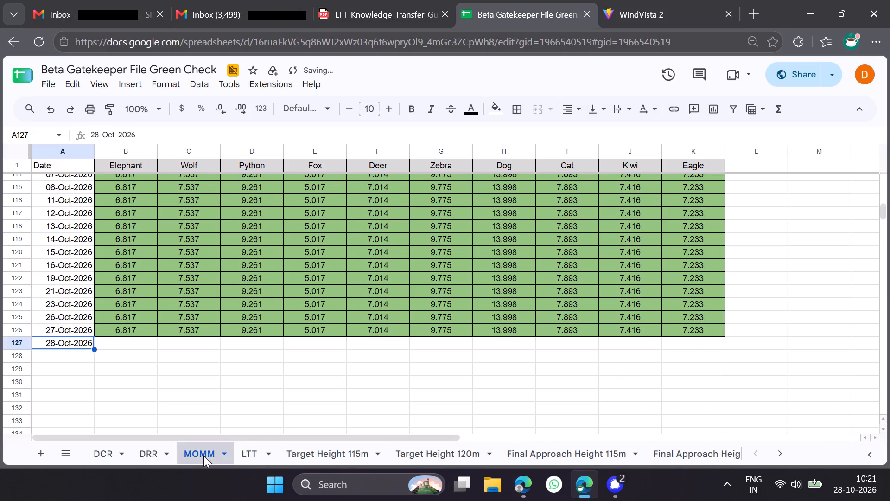
click(158, 451)
click(105, 454)
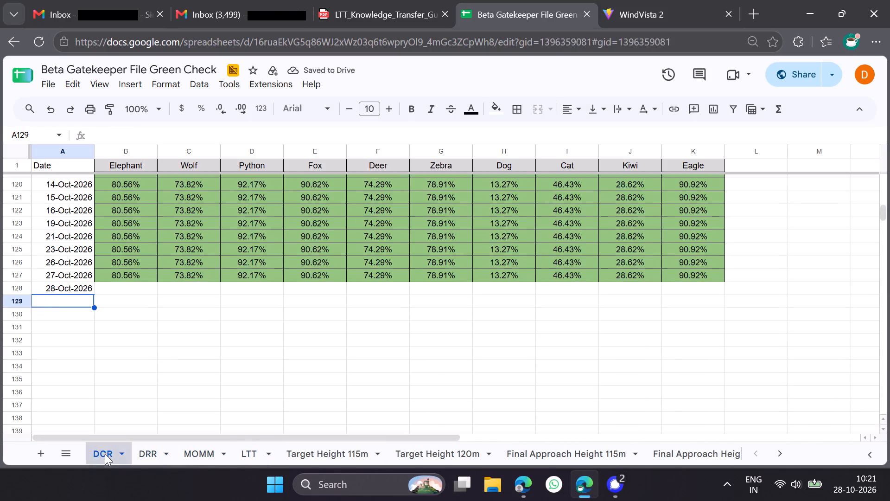
click(248, 450)
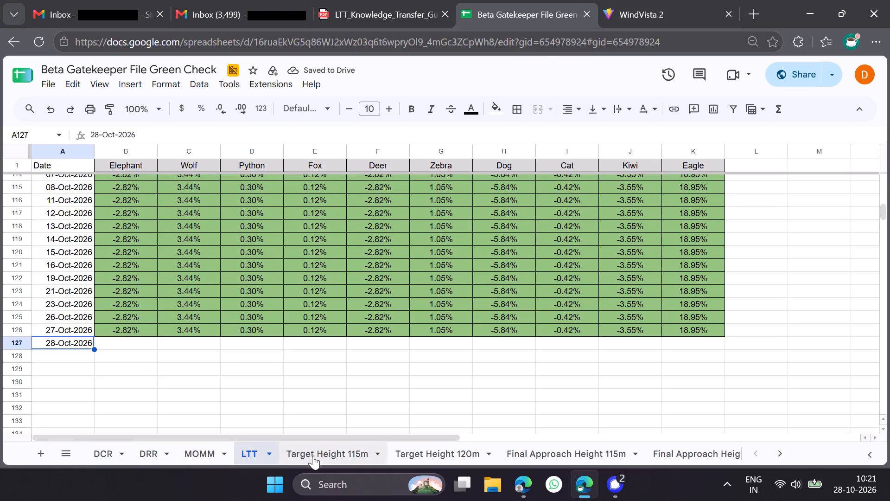
Open the Target Height 115m sheet and examine its latest rows around 26-Oct-2026 and 27-Oct-2026.
click(313, 456)
scroll(351, 360, down, 17)
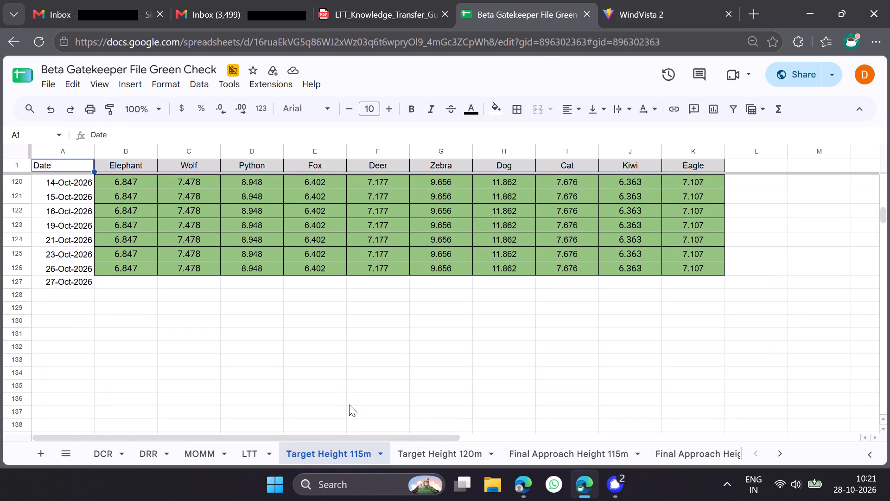
scroll(349, 405, down, 1)
scroll(229, 322, up, 4)
scroll(226, 336, down, 2)
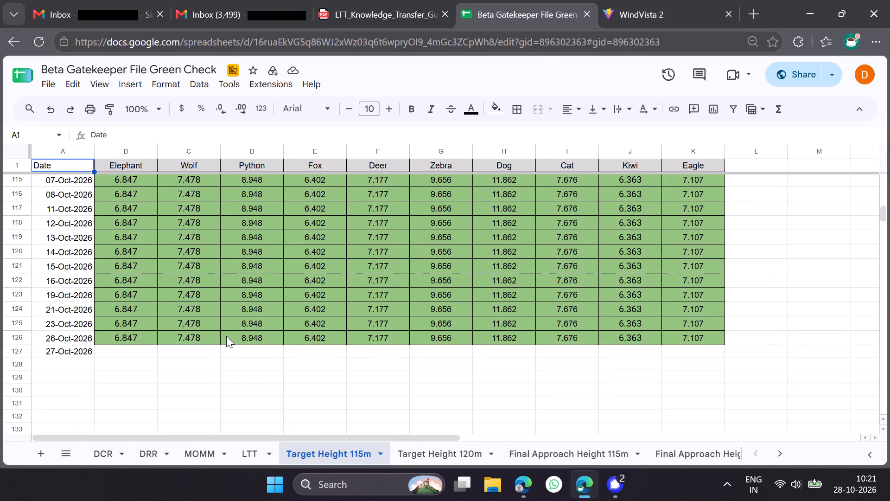
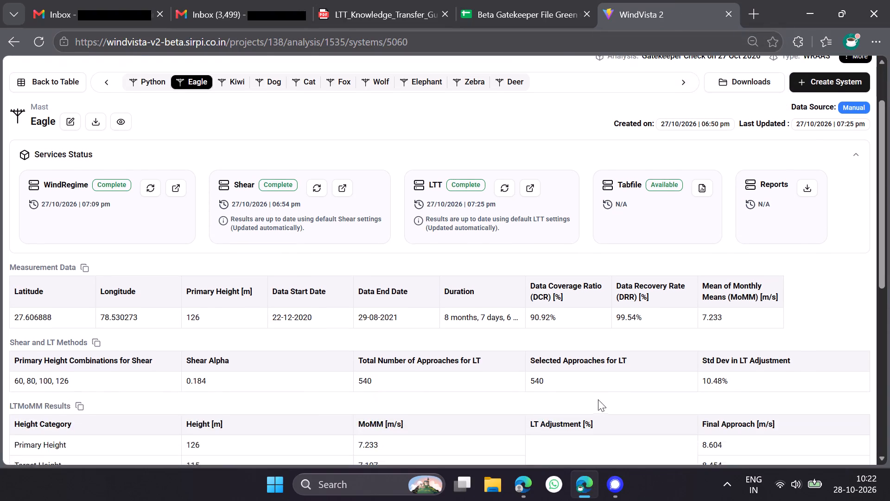
Check the Eagle mast's 115 m target-height MoMM in WindVista 2 against the Eagle column of the Target Height 115m sheet.
scroll(598, 399, down, 1)
scroll(598, 399, up, 2)
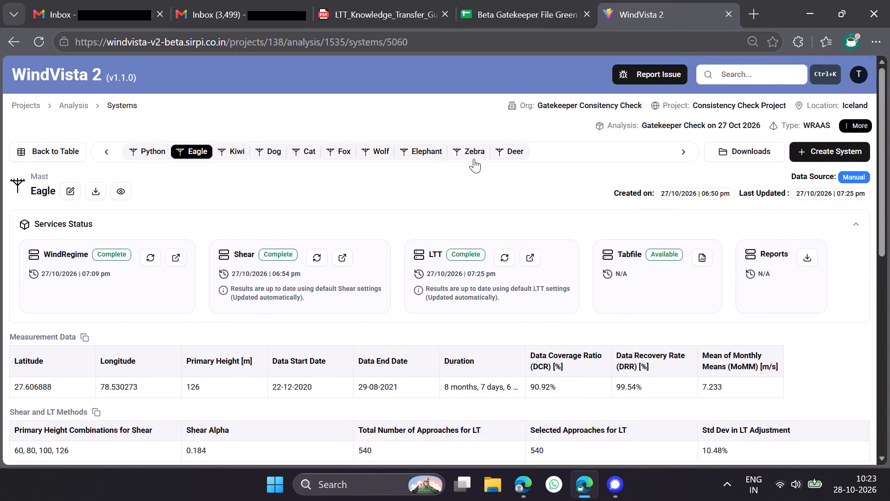
scroll(495, 198, down, 5)
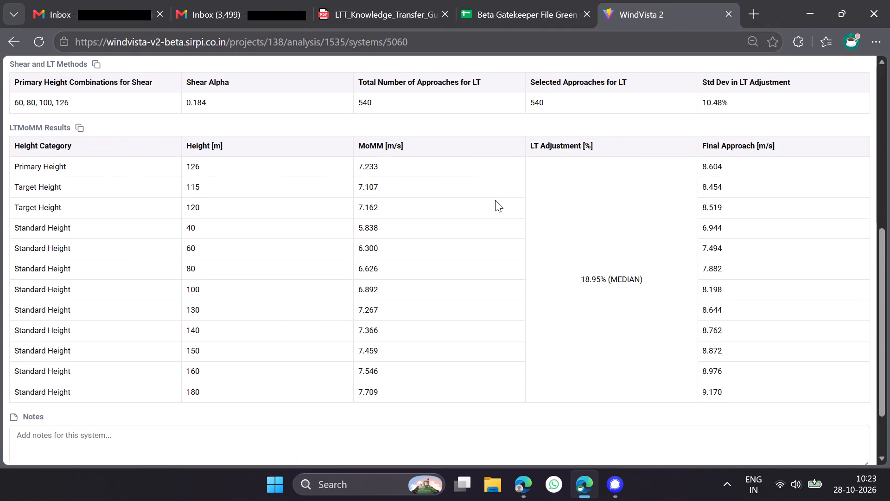
click(515, 0)
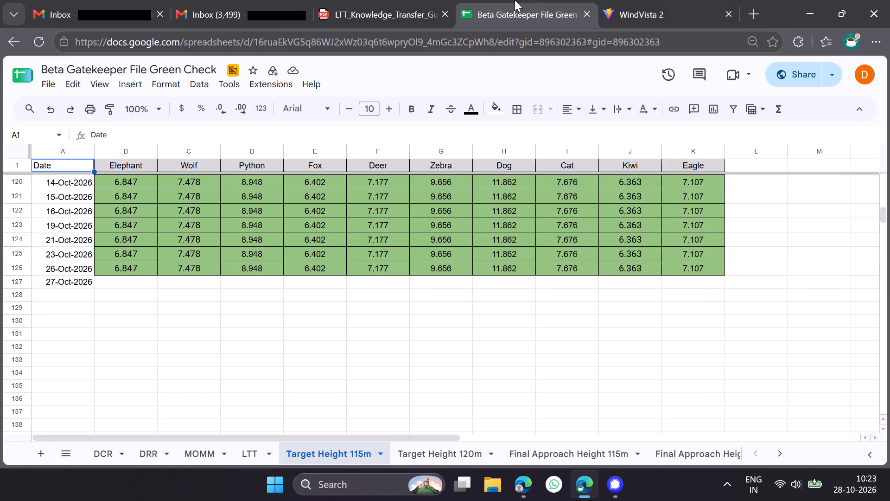
Check the Elephant mast's 115 m target-height MoMM in WindVista 2 against the Elephant column of the Target Height 115m sheet.
click(616, 0)
scroll(378, 177, up, 6)
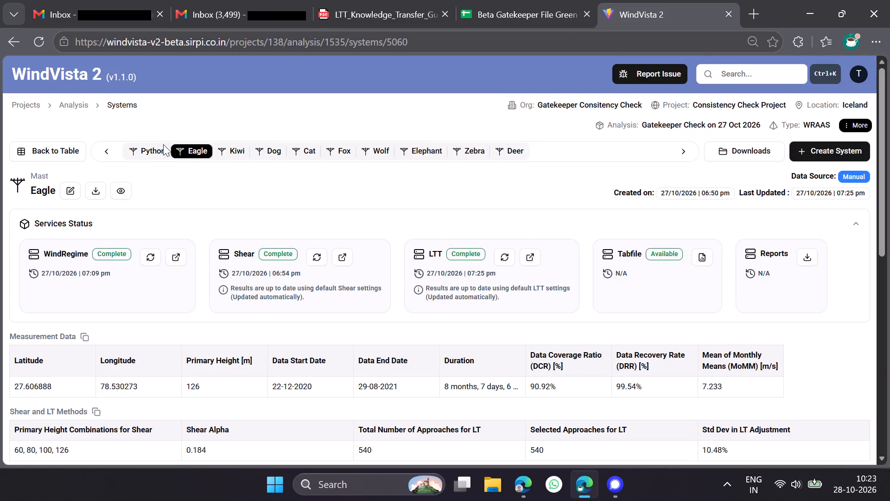
click(156, 144)
click(523, 0)
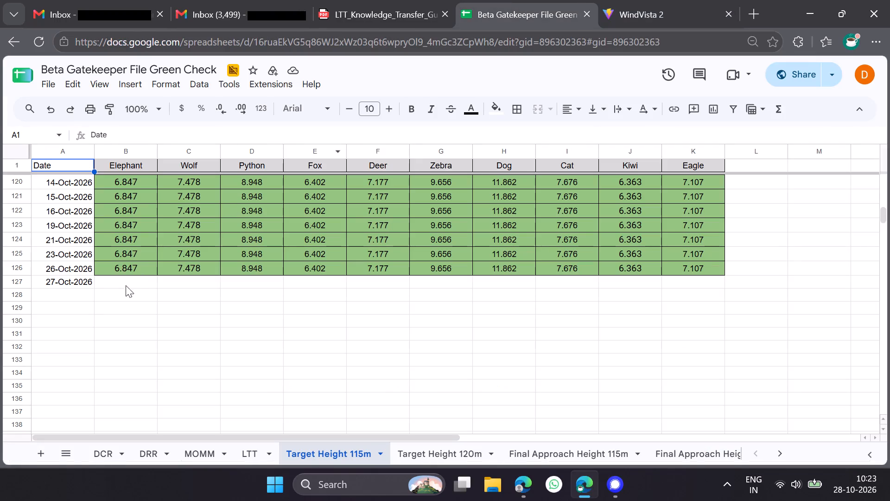
click(134, 276)
click(131, 284)
click(657, 0)
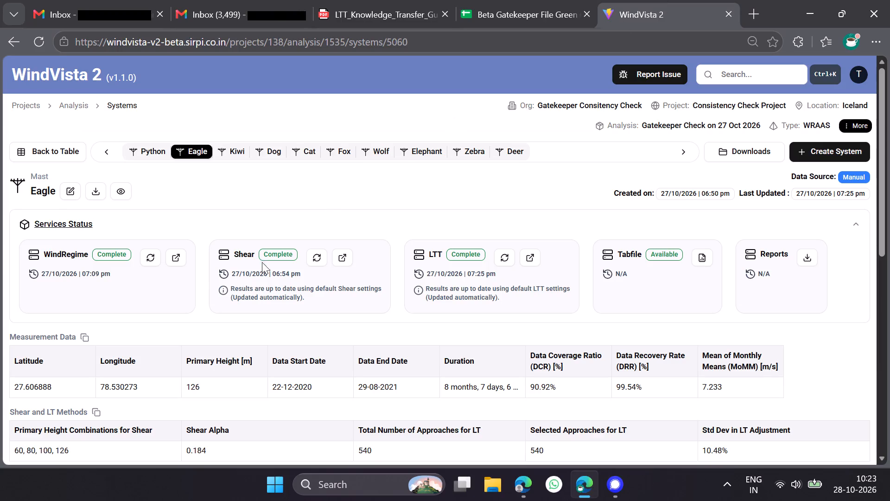
click(417, 147)
scroll(471, 292, down, 3)
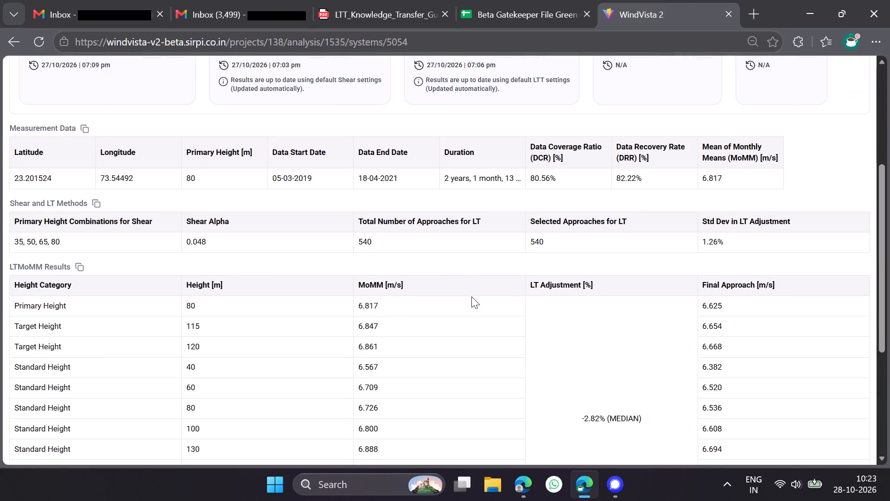
click(530, 0)
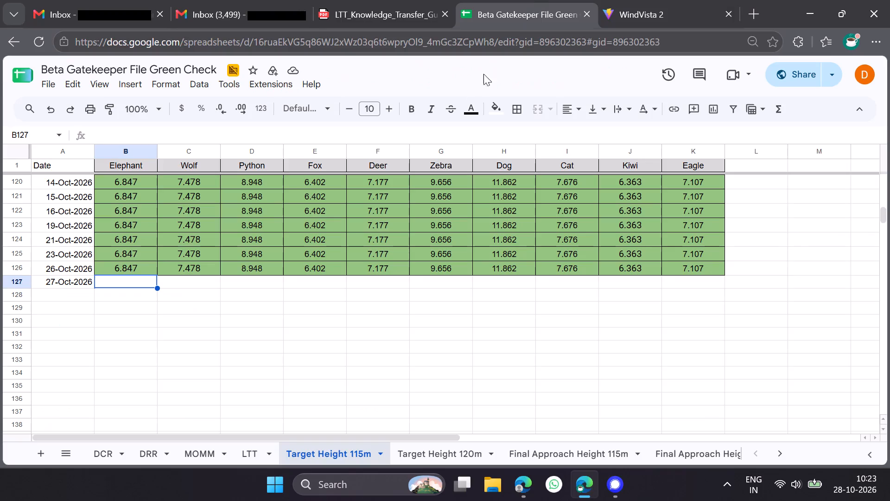
click(613, 267)
Check the Kiwi mast's 115 m target-height MoMM in WindVista 2 against the Kiwi column of the Target Height 115m sheet.
click(667, 0)
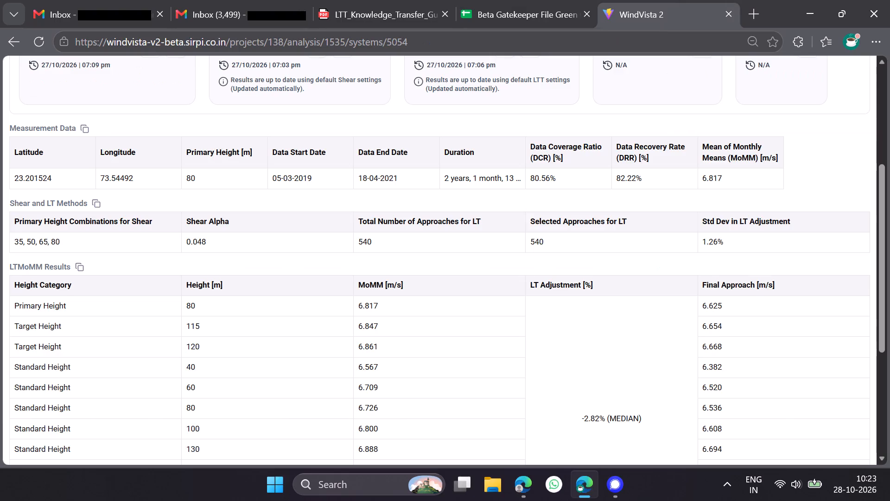
scroll(511, 225, up, 4)
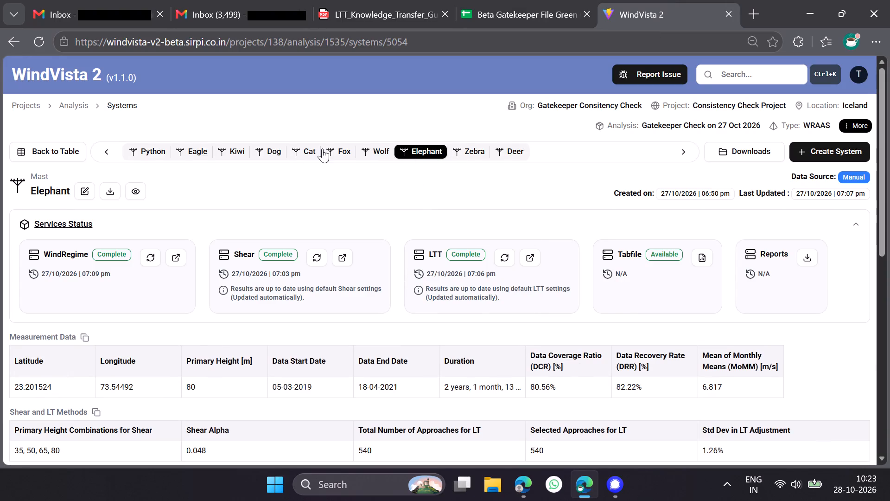
click(242, 150)
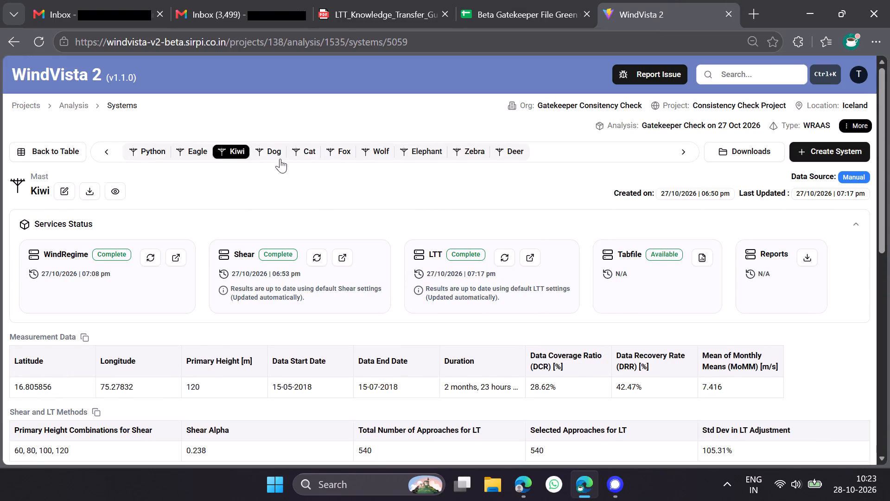
scroll(492, 254, down, 4)
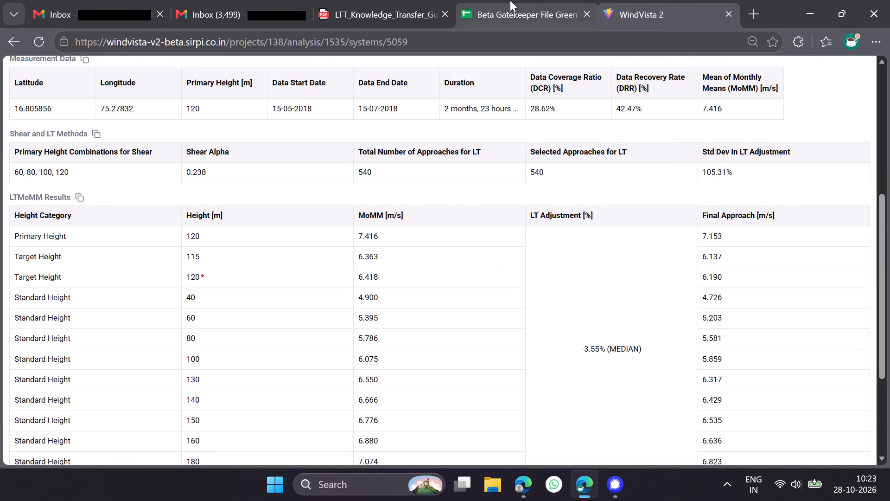
click(510, 0)
Copy the 26-Oct-2026 values of all masts, Elephant to Eagle, into the 27-Oct-2026 row of the Target Height 115m sheet.
drag(133, 269, 692, 280)
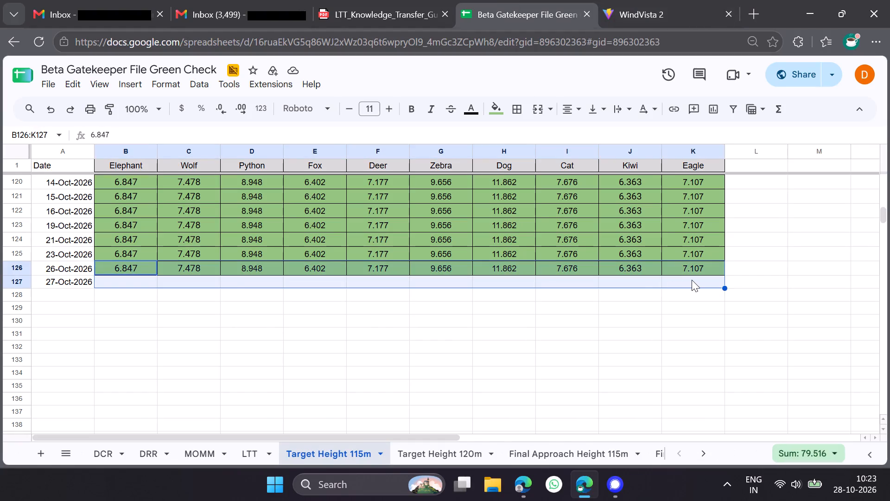
drag(693, 270, 694, 270)
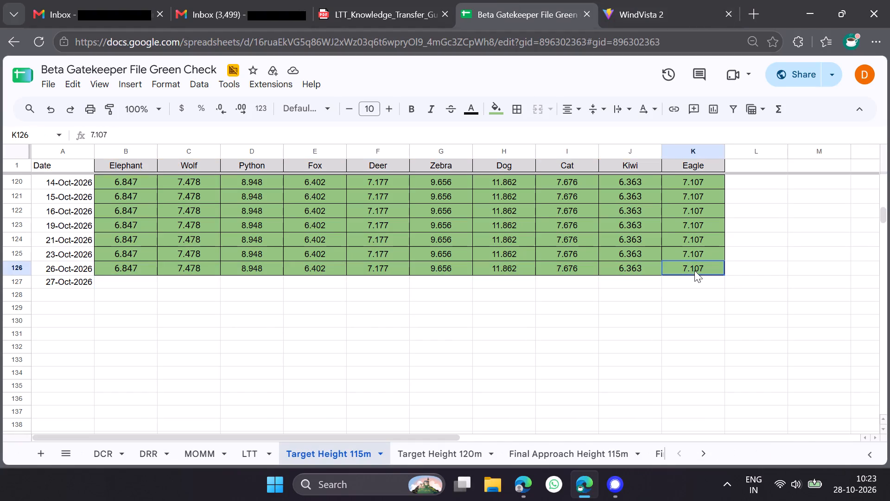
drag(694, 270, 694, 282)
drag(118, 264, 692, 272)
key(ctrl+c)
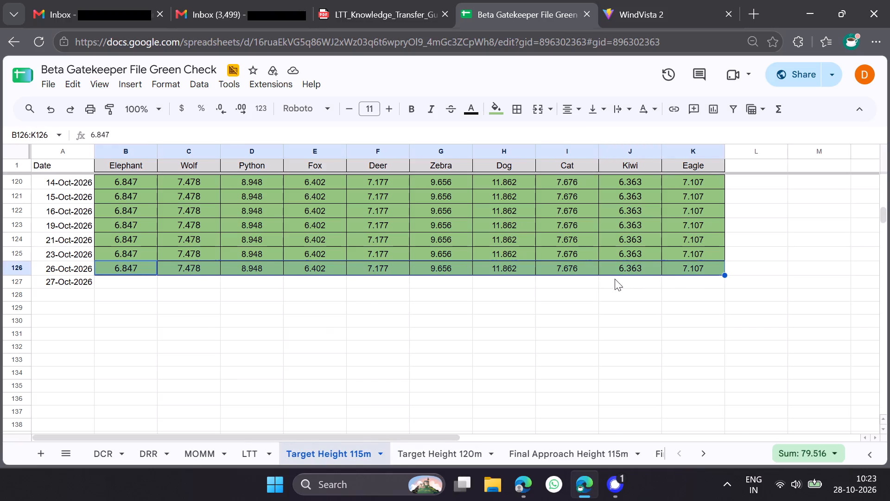
drag(120, 287, 706, 292)
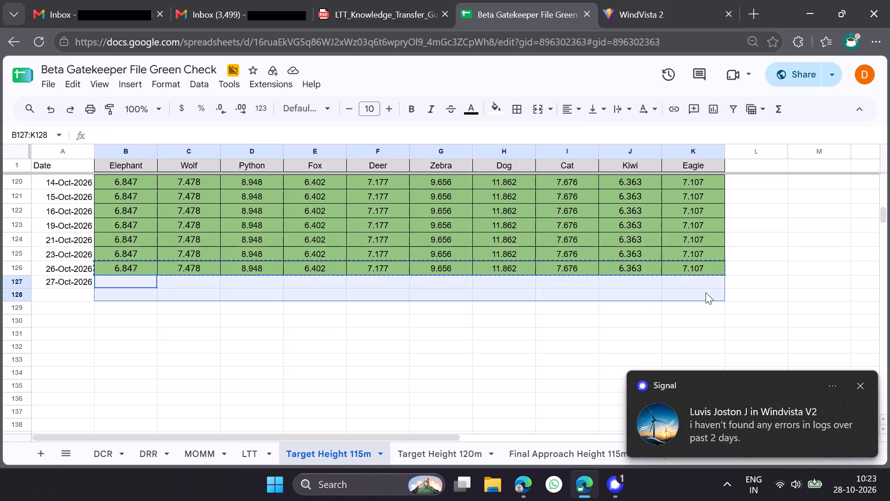
drag(706, 292, 719, 286)
key(ctrl+v)
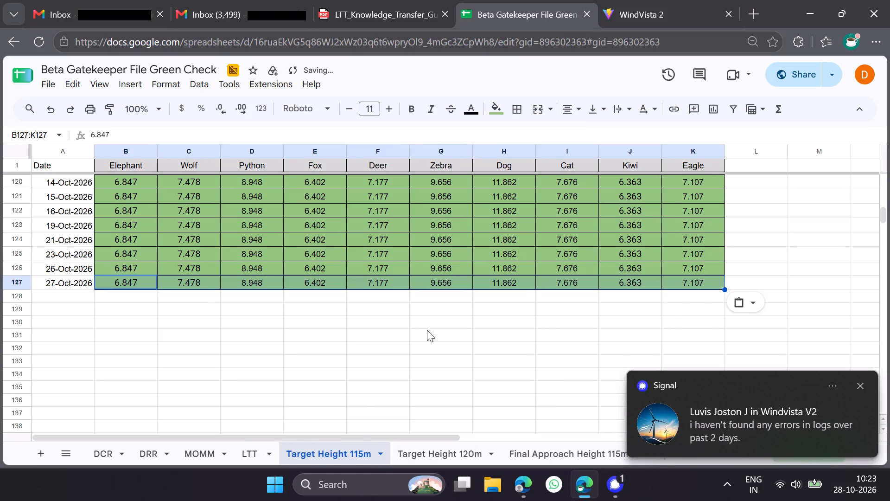
click(418, 332)
Check the Kiwi mast's 120 m target-height MoMM in WindVista 2 against the latest Kiwi values in the Target Height 120m sheet.
click(418, 452)
scroll(322, 312, down, 5)
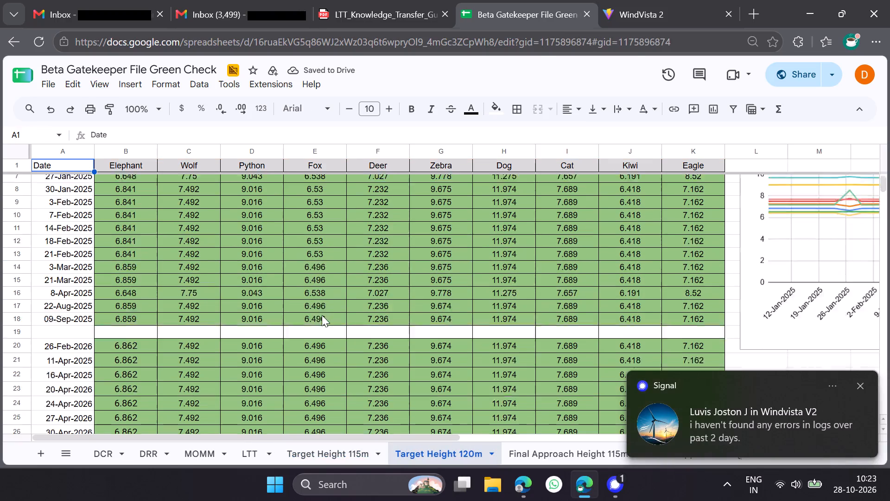
scroll(322, 315, down, 20)
scroll(299, 334, up, 2)
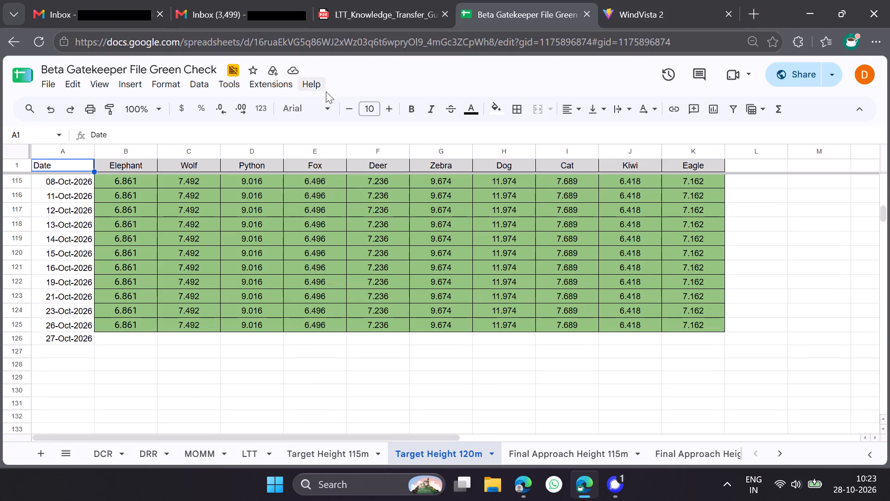
click(645, 0)
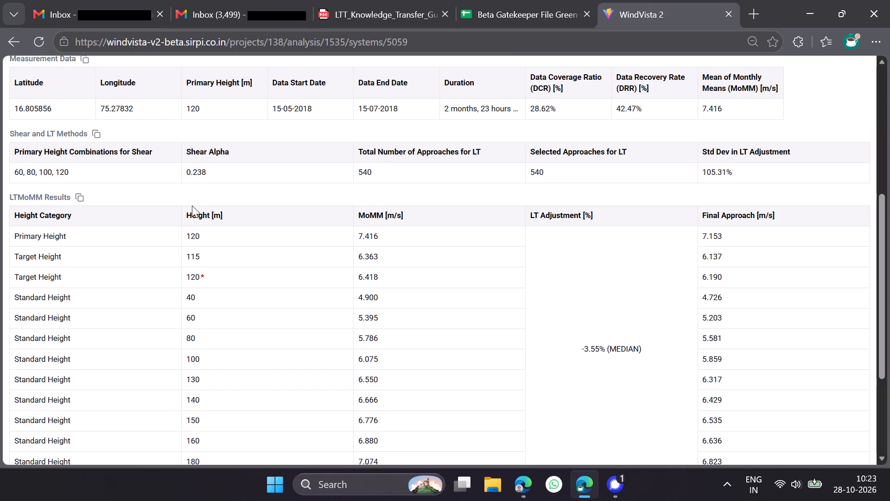
scroll(192, 206, up, 4)
scroll(192, 206, down, 2)
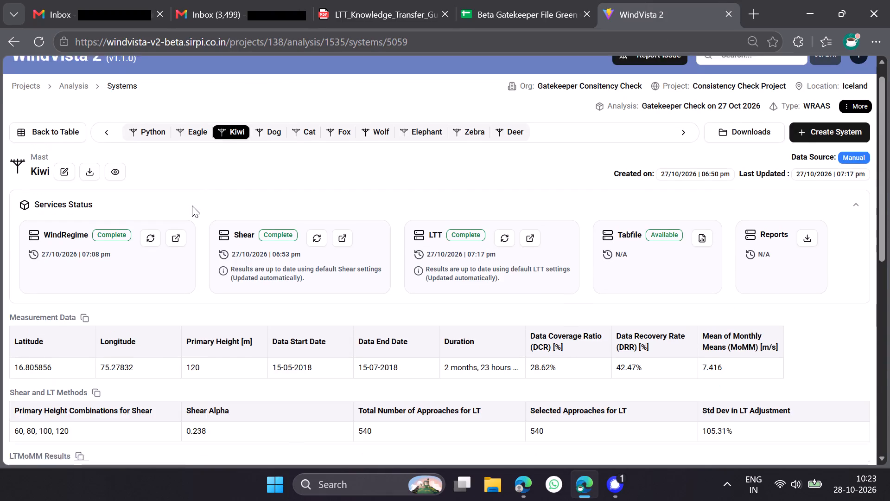
scroll(192, 206, down, 2)
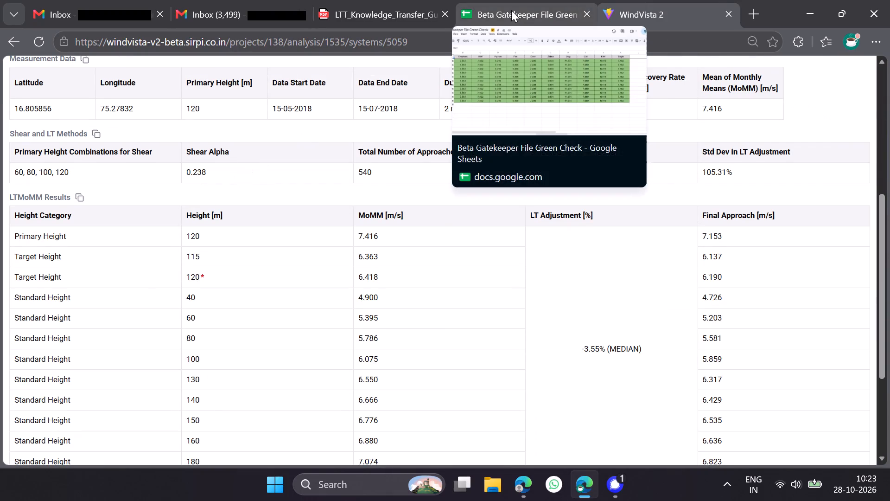
click(511, 10)
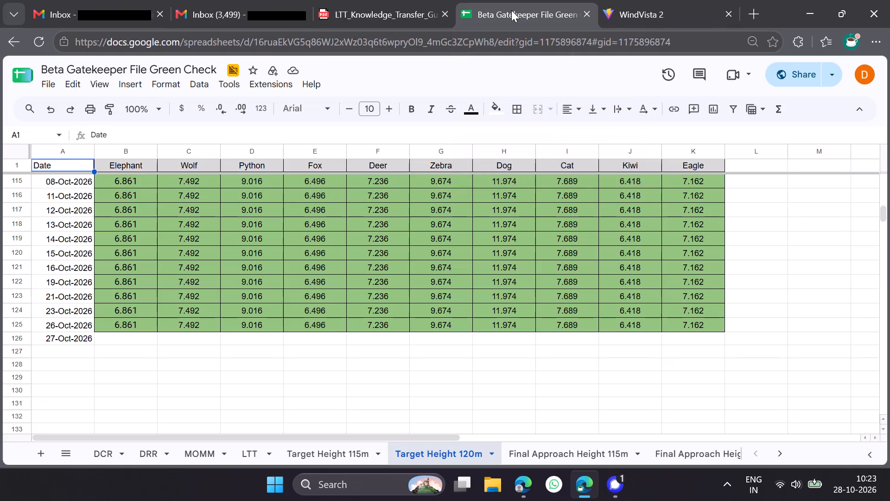
click(673, 13)
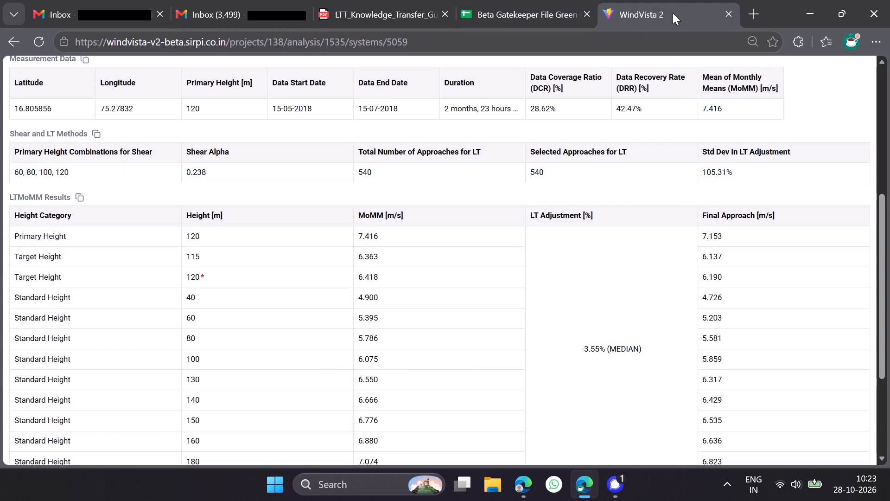
click(482, 0)
scroll(427, 100, up, 1)
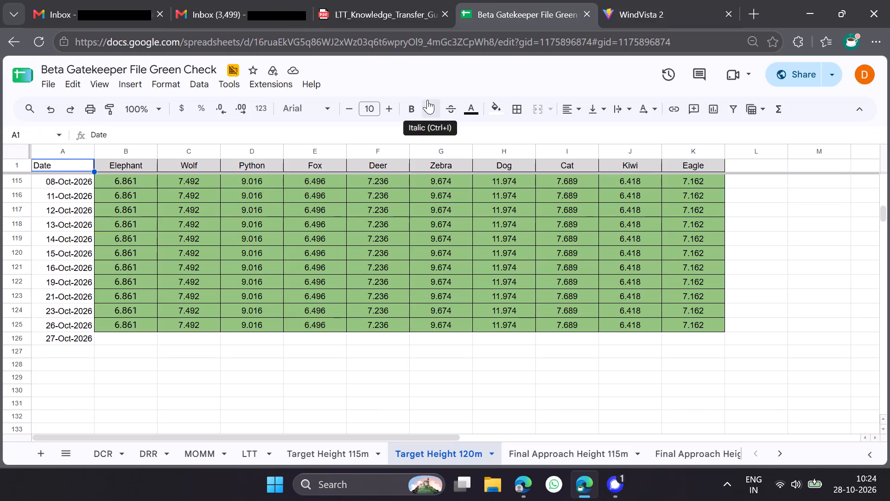
Check the Elephant mast's 120 m target-height MoMM in WindVista 2 against the Elephant column of the Target Height 120m sheet.
click(693, 0)
scroll(250, 185, up, 7)
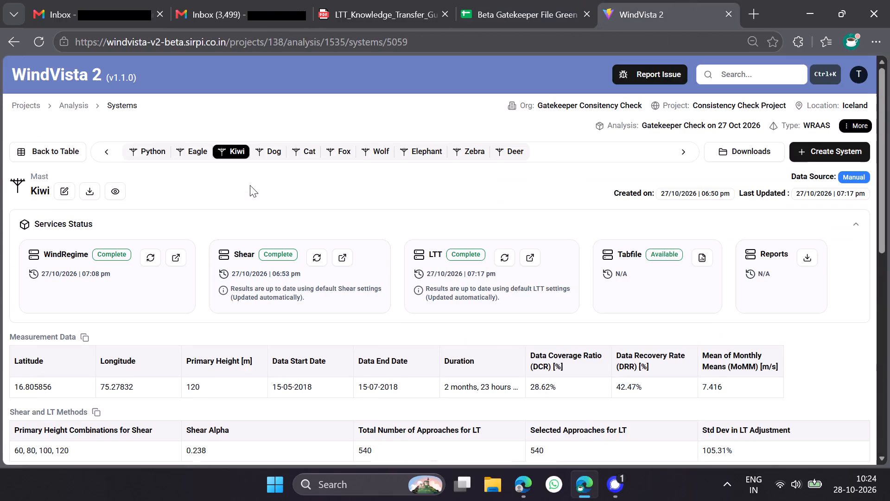
click(428, 154)
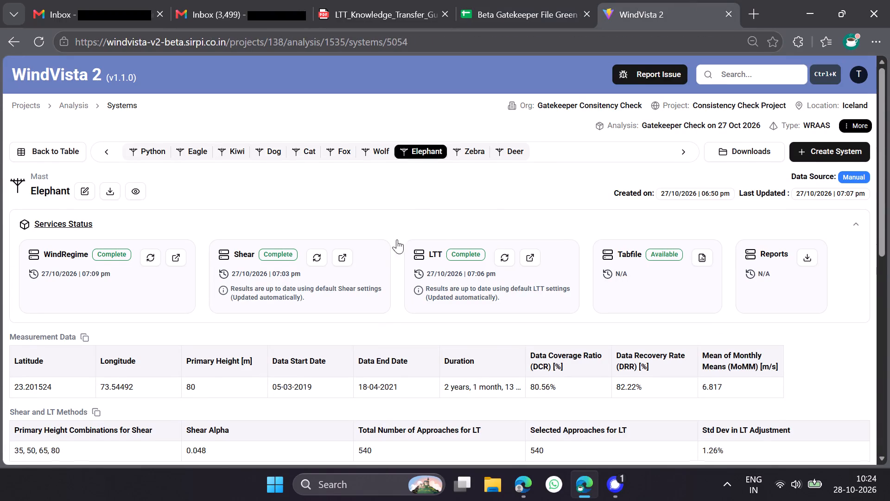
scroll(397, 239, down, 4)
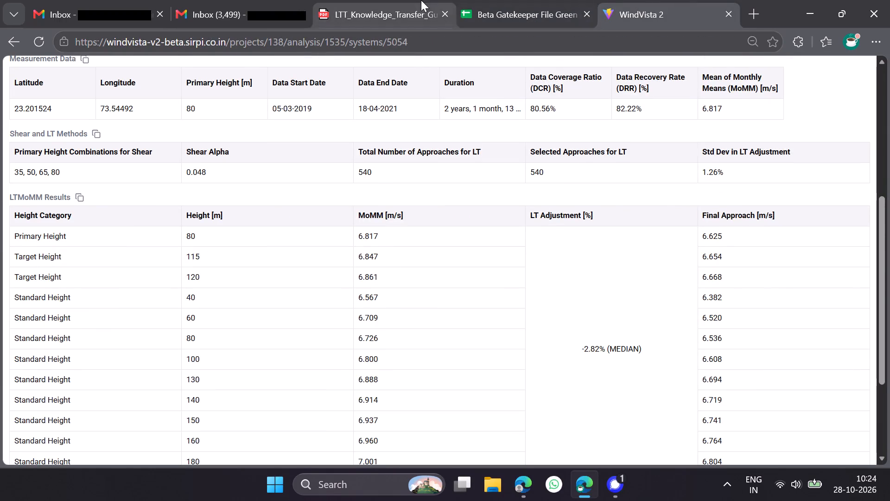
click(521, 0)
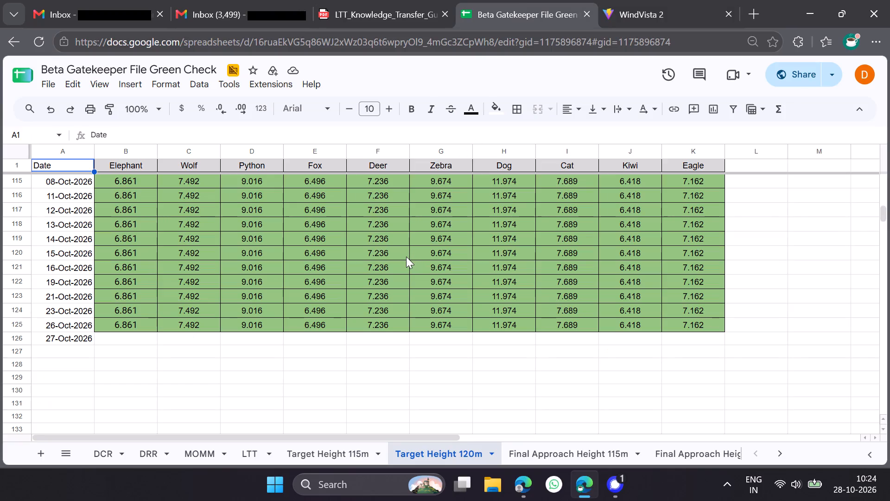
Return to the mast selection in WindVista 2 to continue the 120 m target-height check.
click(677, 1)
scroll(371, 173, up, 5)
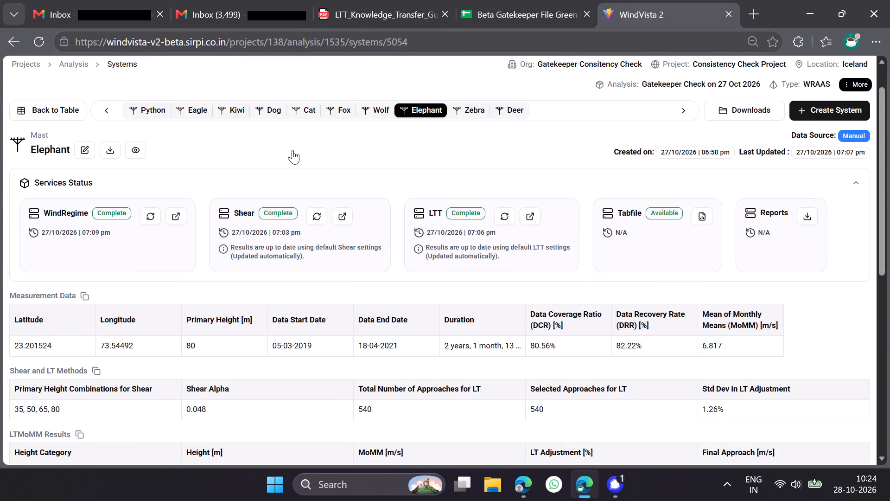
Check the Dog mast's 120 m target-height MoMM in WindVista 2 against the Dog column of the Target Height 120m sheet.
click(254, 149)
scroll(323, 246, down, 3)
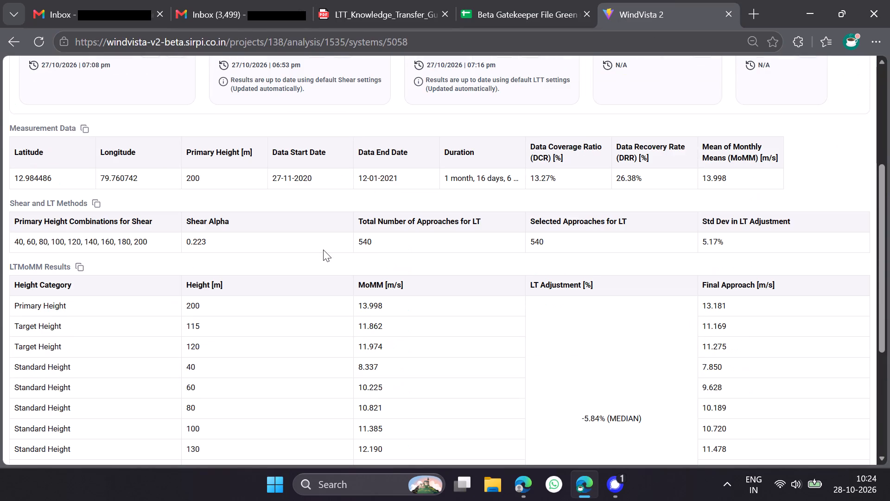
click(540, 0)
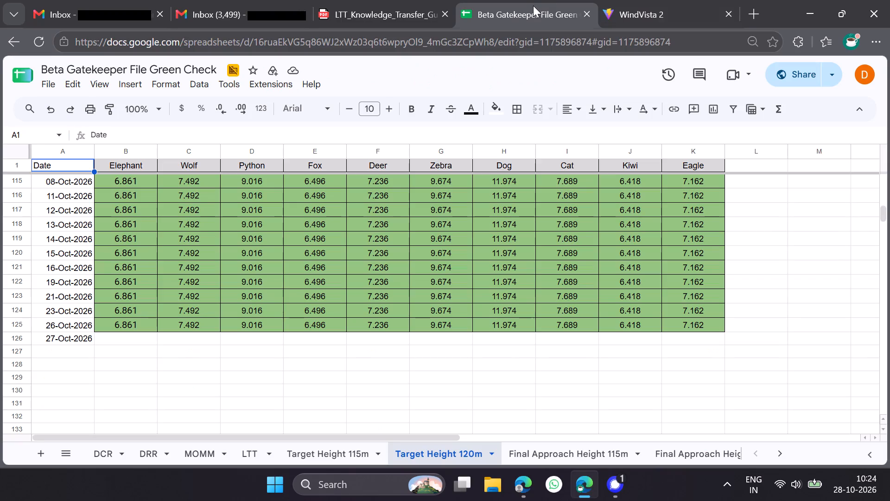
click(688, 0)
scroll(443, 136, up, 3)
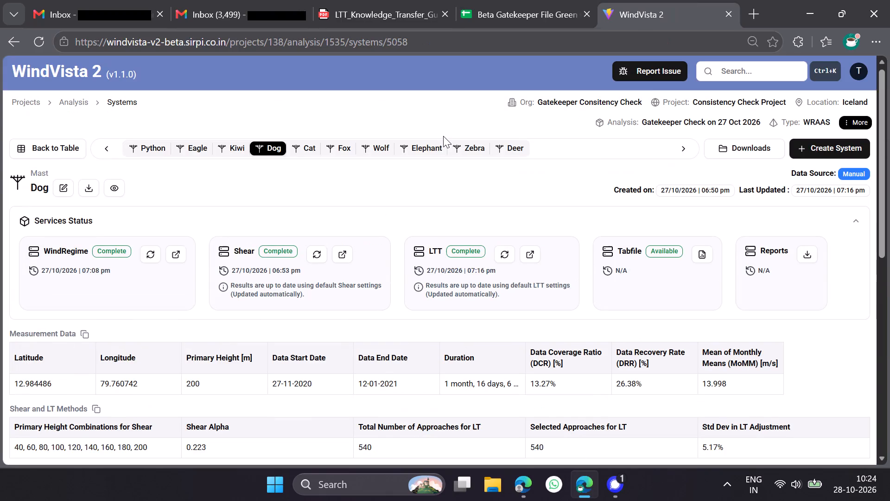
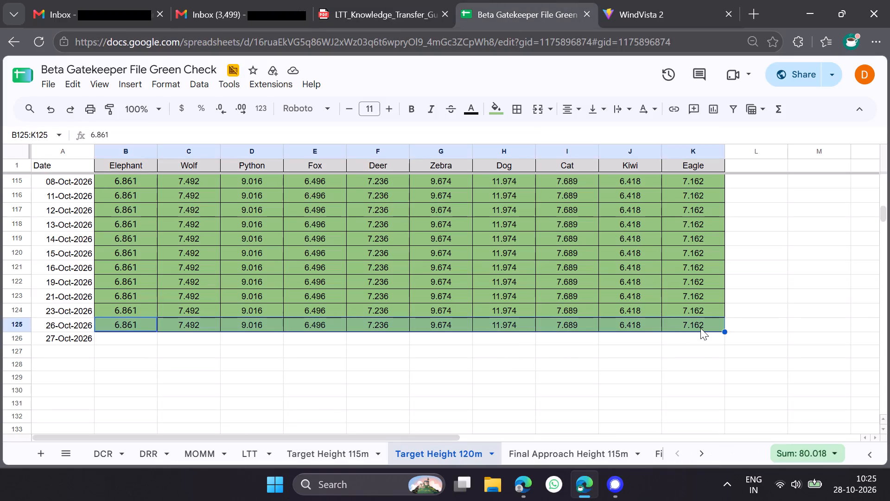
Copy the 26-Oct-2026 values of all masts, Elephant to Eagle, into the 27-Oct-2026 row of the Target Height 120m sheet.
key(ctrl+c)
drag(142, 342, 216, 342)
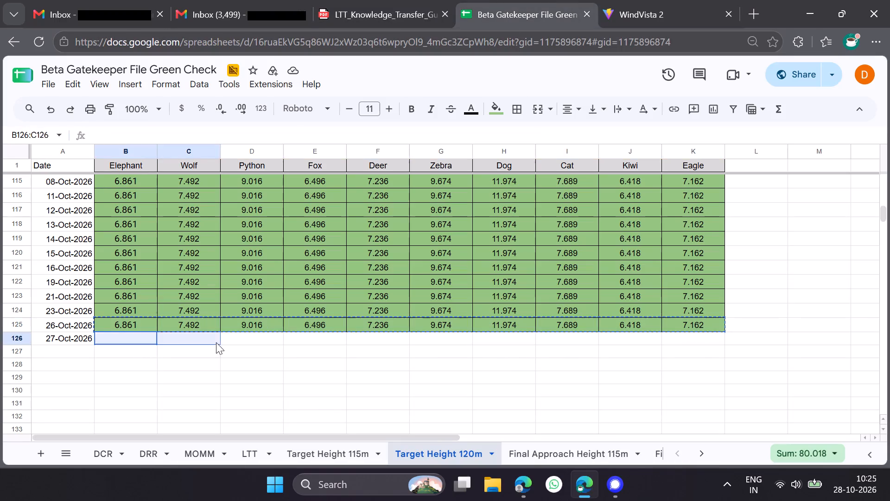
drag(216, 342, 703, 341)
key(ctrl+v)
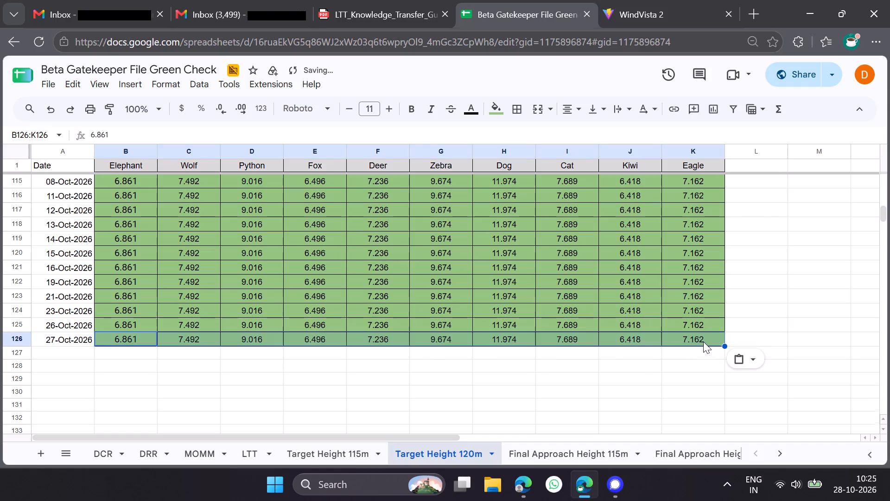
Check the Dog mast's 115 m final approach in WindVista 2 against the latest Dog values in the Final Approach Height 115m sheet.
click(532, 457)
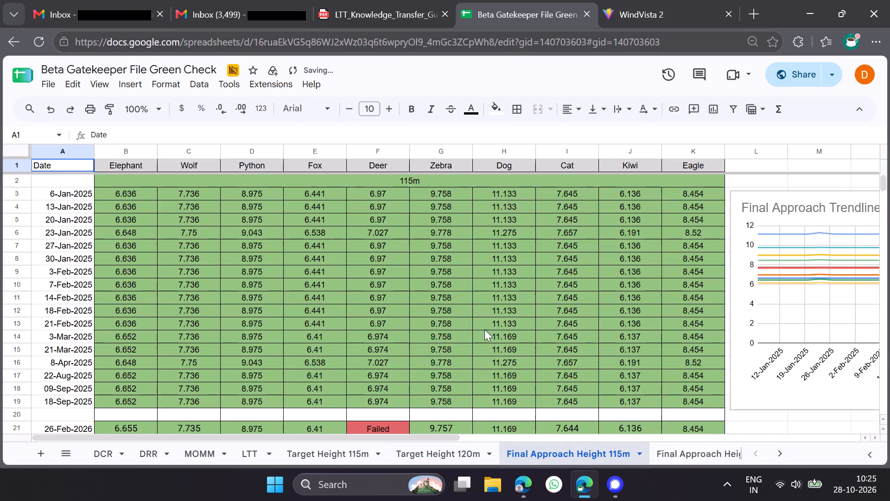
scroll(438, 261, down, 13)
scroll(438, 274, down, 12)
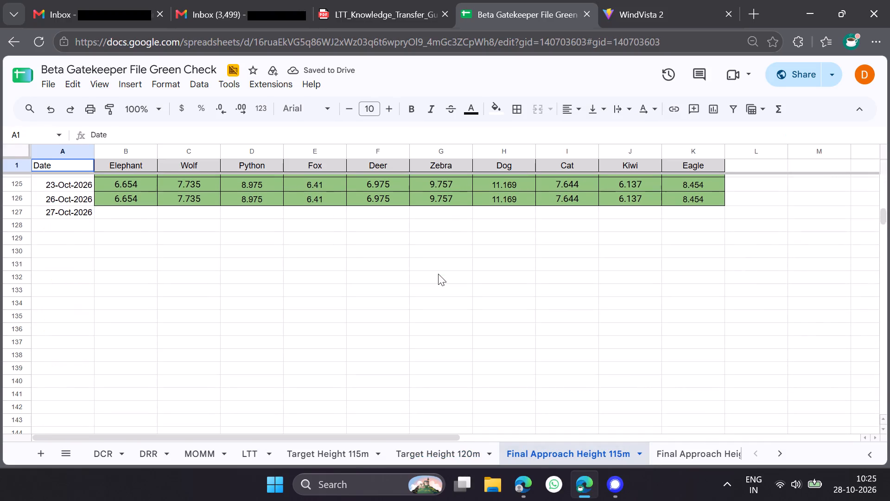
click(647, 0)
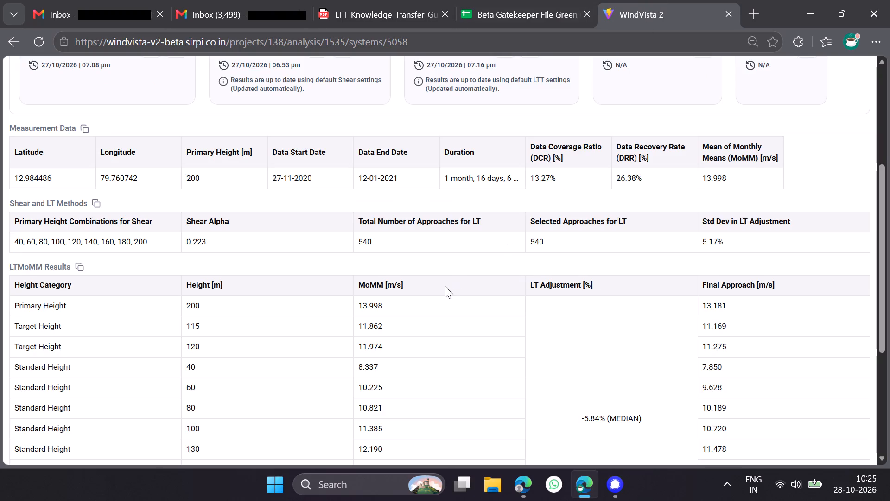
scroll(254, 180, up, 3)
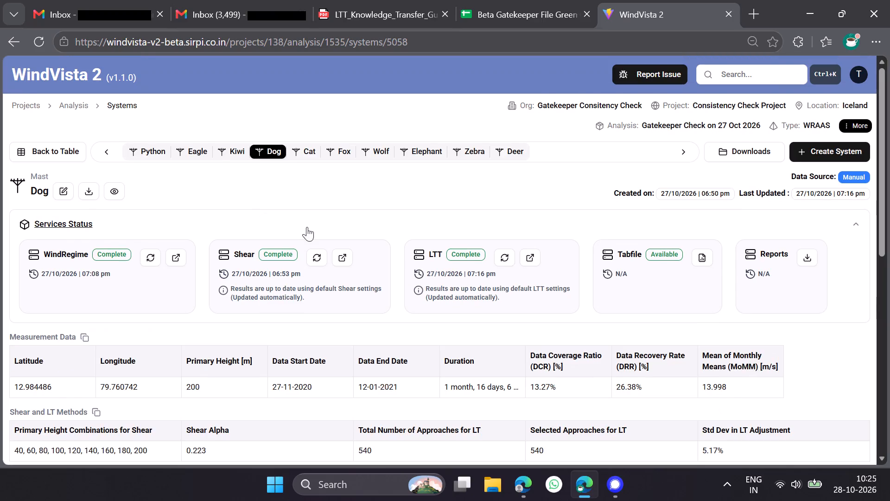
click(523, 0)
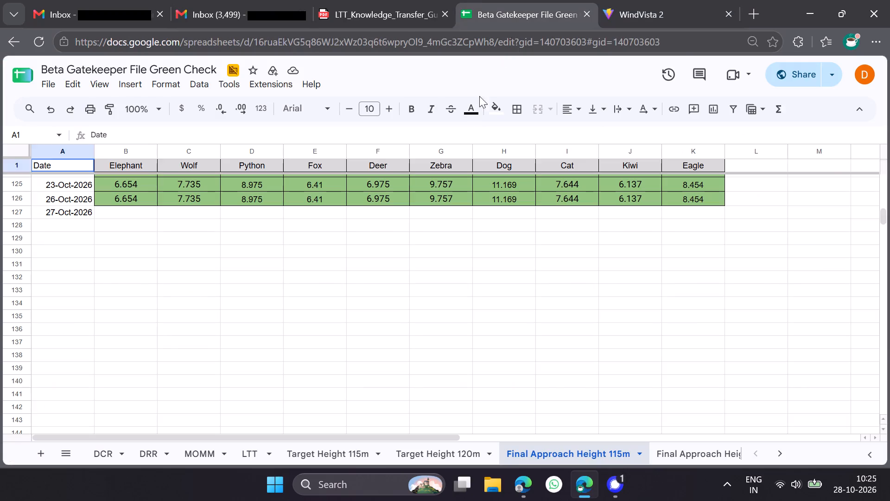
click(647, 0)
scroll(470, 316, down, 5)
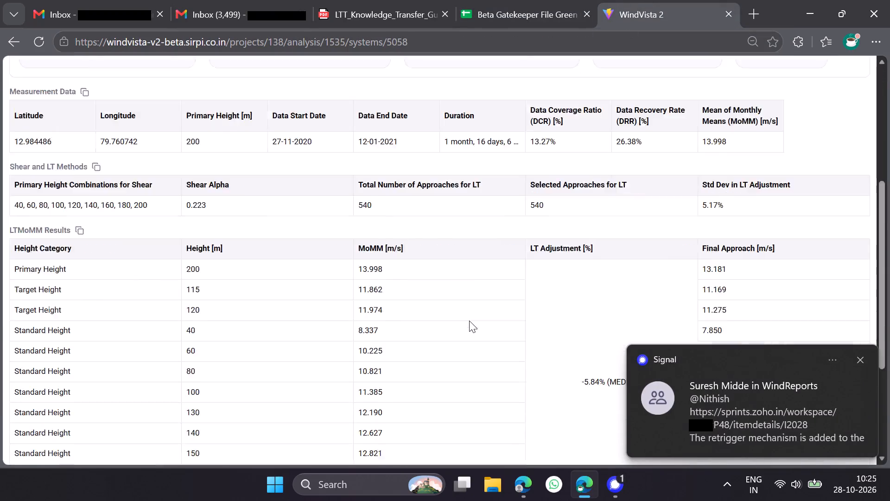
scroll(469, 321, up, 2)
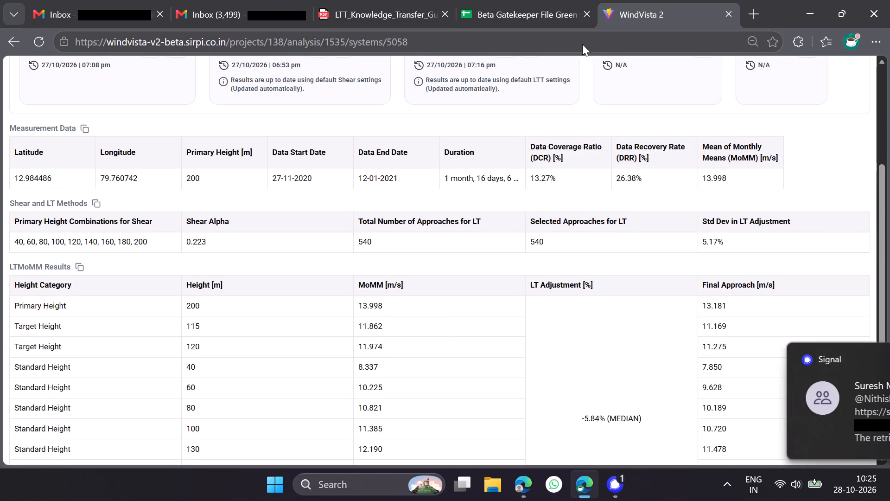
click(484, 0)
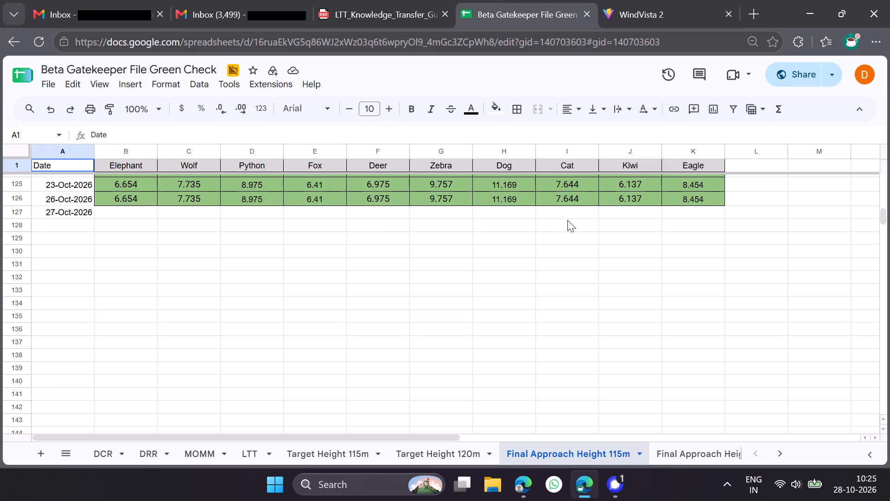
Check the Cat mast's 115 m final approach in WindVista 2 against the Cat column of the Final Approach Height 115m sheet.
click(663, 0)
scroll(335, 197, up, 6)
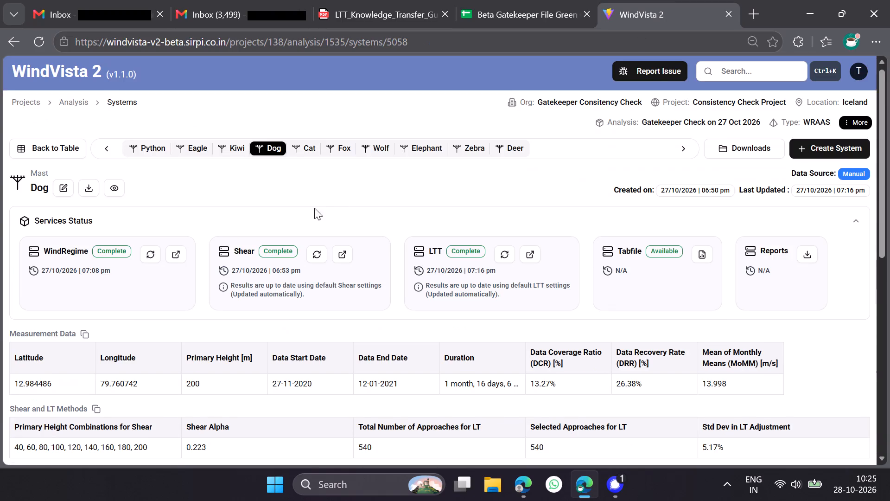
click(302, 148)
scroll(515, 315, down, 3)
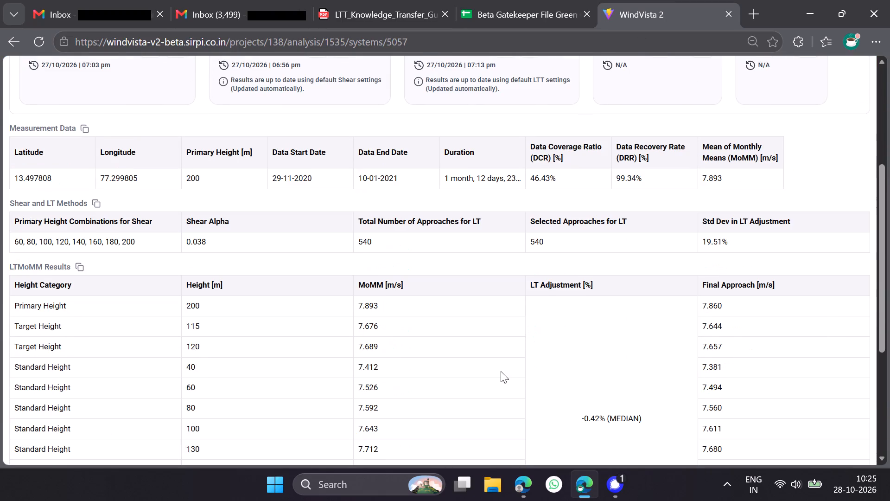
click(493, 0)
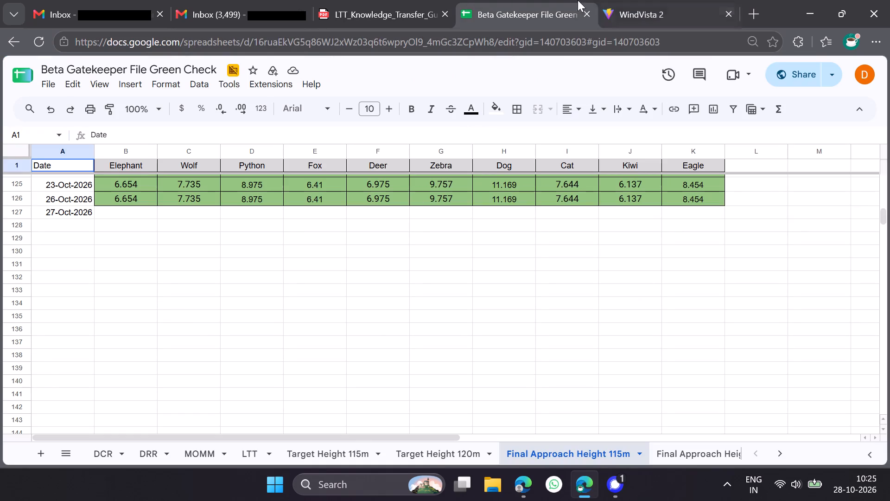
Check the Kiwi mast's 115 m final approach in WindVista 2 against the Kiwi column of the Final Approach Height 115m sheet.
click(654, 0)
scroll(652, 2, up, 1)
scroll(389, 148, up, 5)
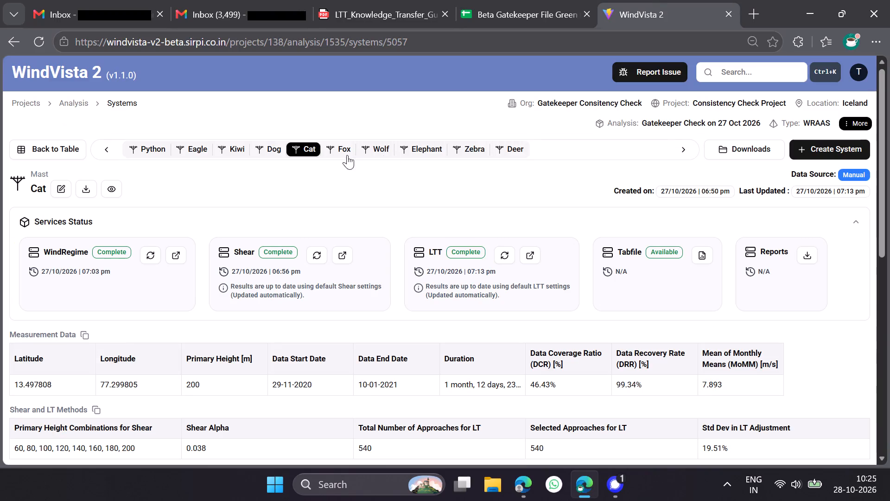
click(231, 149)
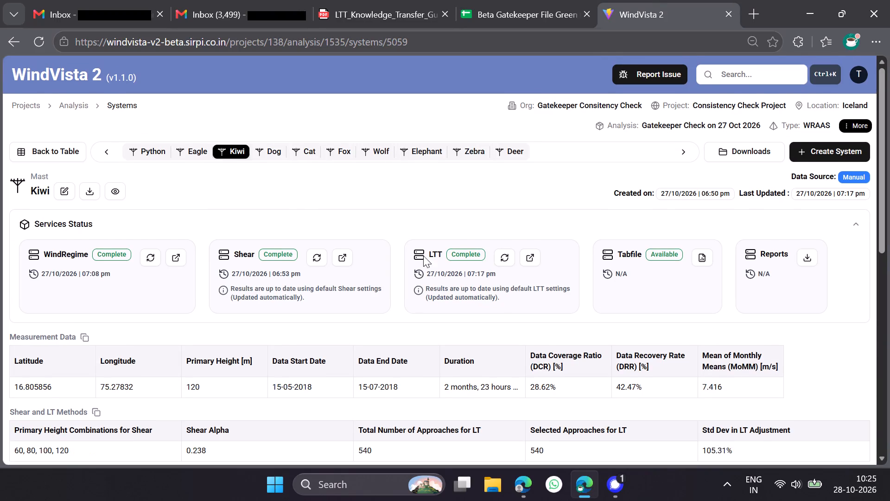
scroll(536, 315, down, 3)
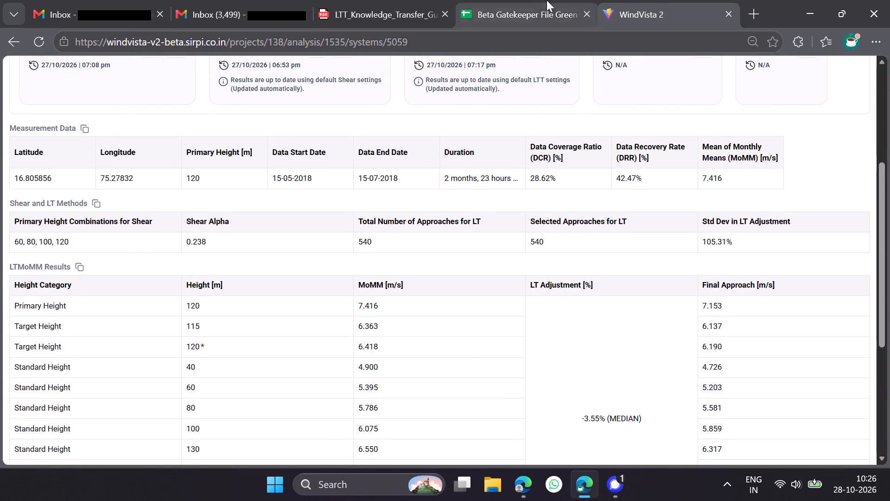
click(541, 0)
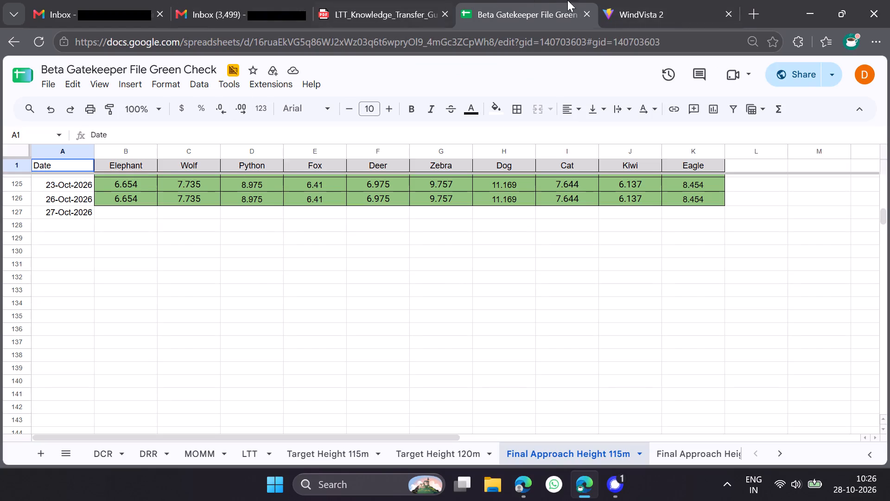
Check the Python mast's 115 m final approach in WindVista 2 against the Python column of the Final Approach Height 115m sheet.
click(638, 0)
scroll(275, 215, up, 6)
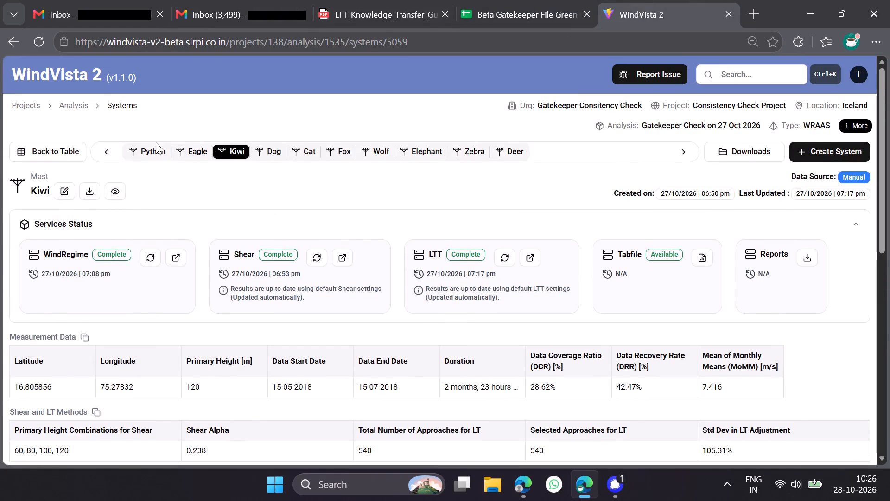
click(156, 142)
click(148, 155)
scroll(407, 250, down, 3)
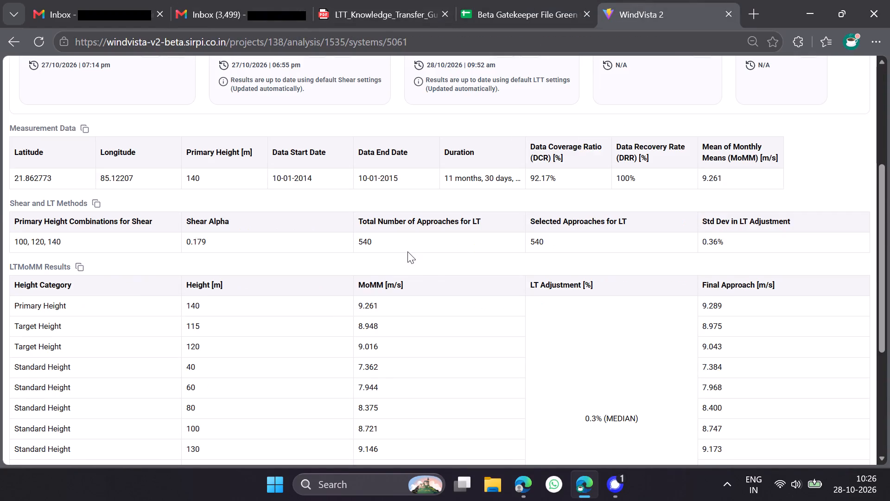
click(507, 0)
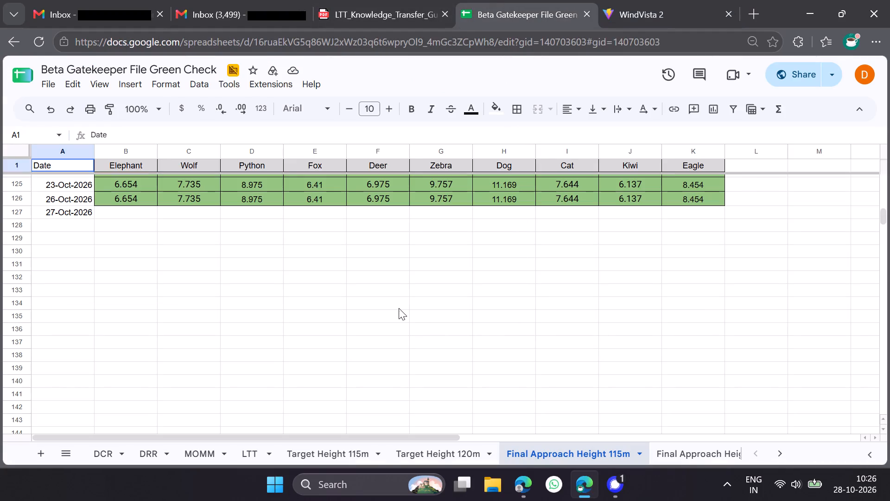
Copy the 26-Oct-2026 values of all masts, Elephant to Eagle, into the 27-Oct-2026 row of the Final Approach Height 115m sheet.
drag(142, 196, 633, 199)
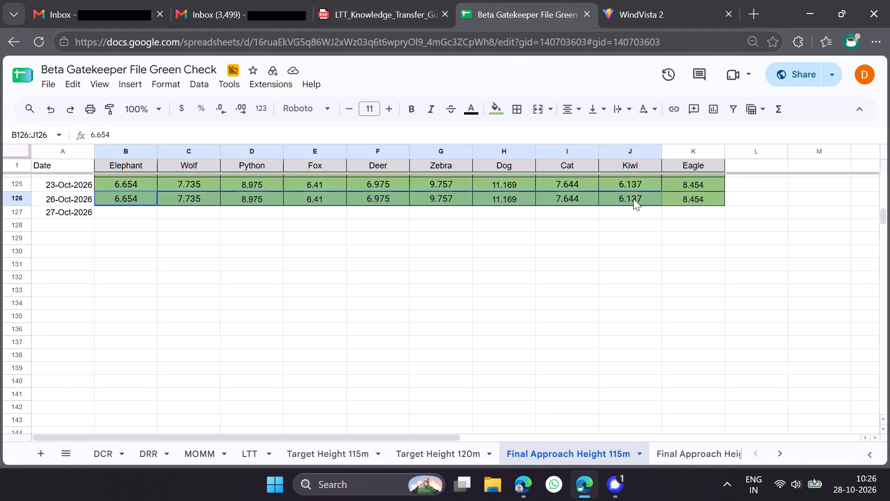
drag(633, 199, 708, 199)
key(ctrl+c)
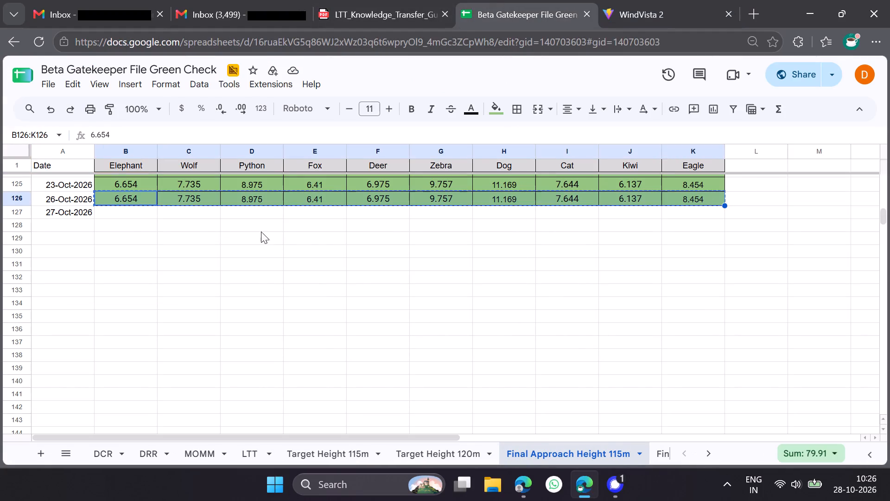
drag(127, 212, 676, 219)
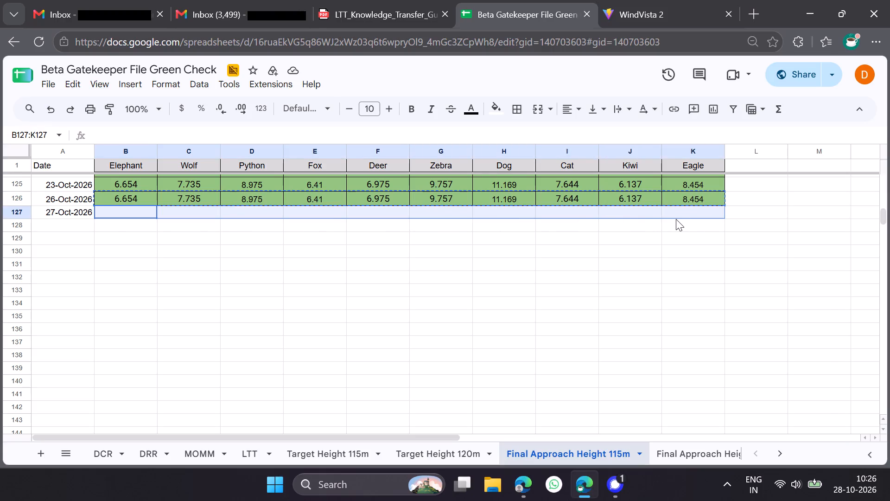
drag(676, 219, 686, 219)
key(ctrl+v)
click(505, 252)
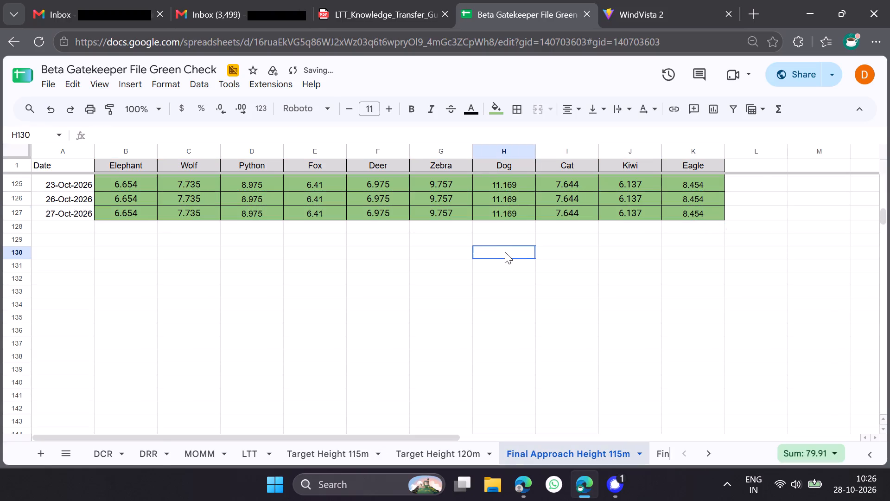
Enter the date 28-Oct-2026 below 27-Oct-2026 in the Date column of the Final Approach Height 115m sheet.
click(64, 225)
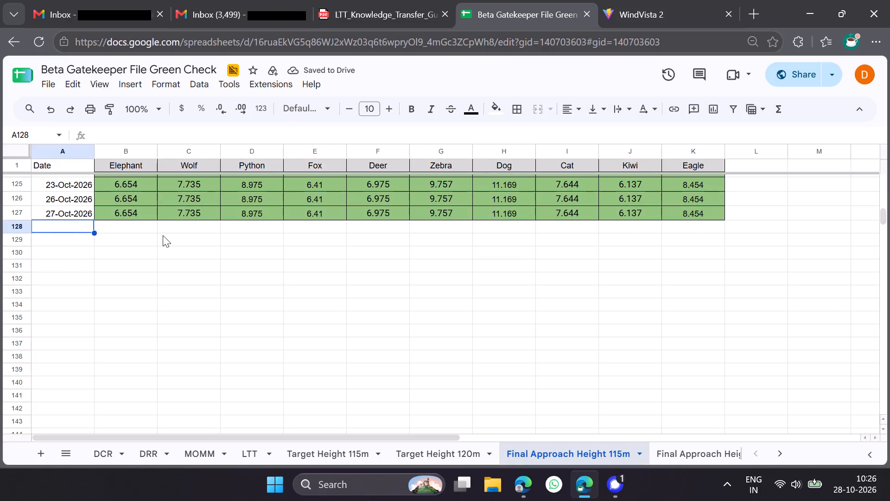
text(29)
key(BackSpace)
text(8-)
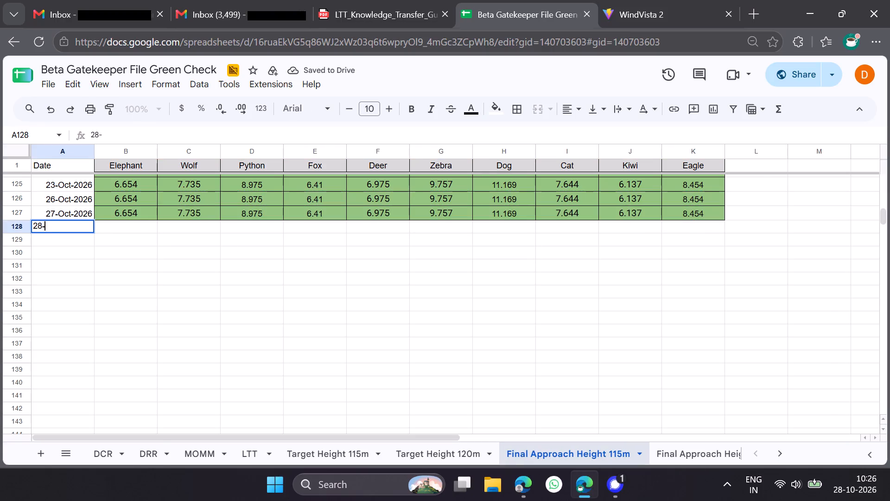
text(ct)
text(-2026)
key(Return)
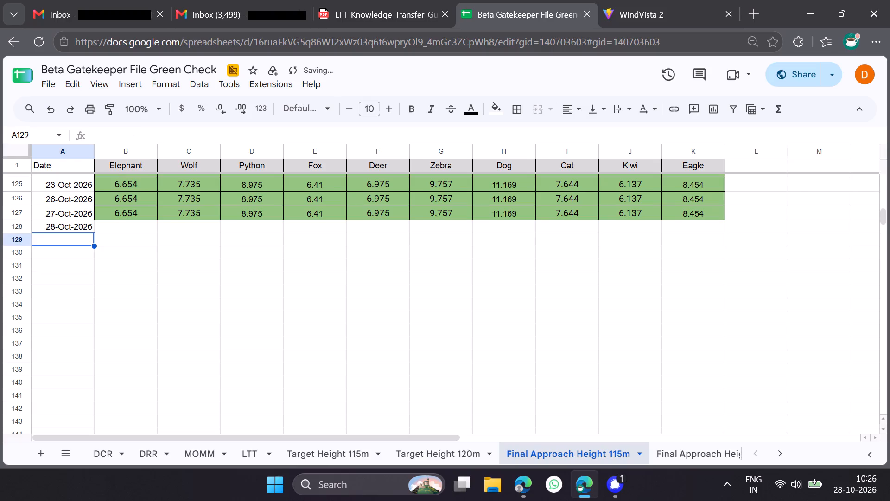
Enter the date 28-Oct-2026 below 27-Oct-2026 in the Date column of the Target Height 120m sheet.
click(446, 449)
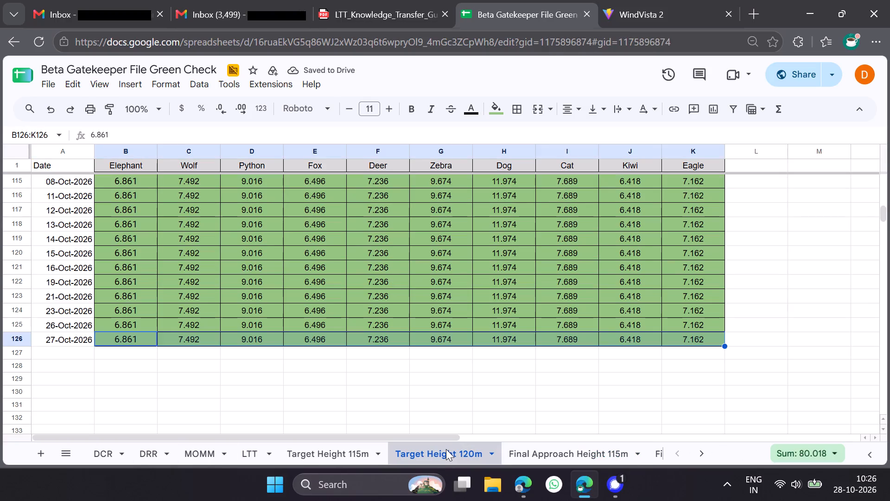
click(54, 350)
text(29)
key(BackSpace)
text(8-)
text(10)
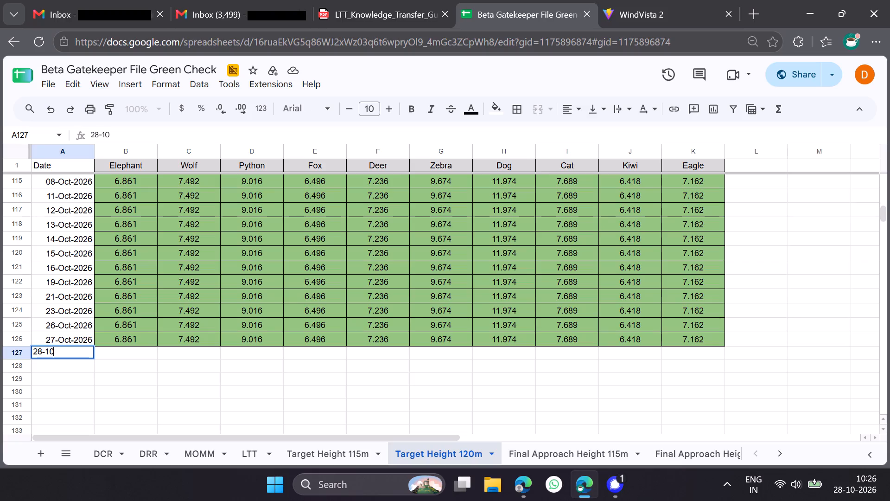
key(BackSpace)
key(BackSpace)
text(ct-20)
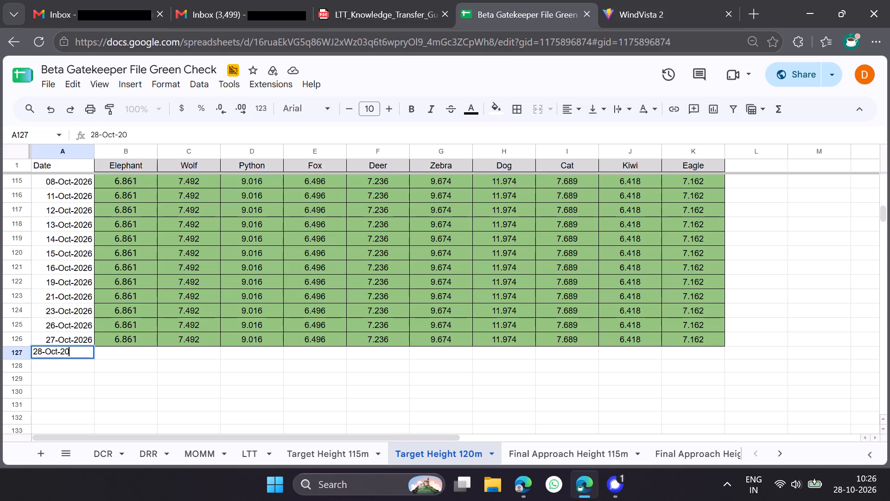
text(26)
click(534, 457)
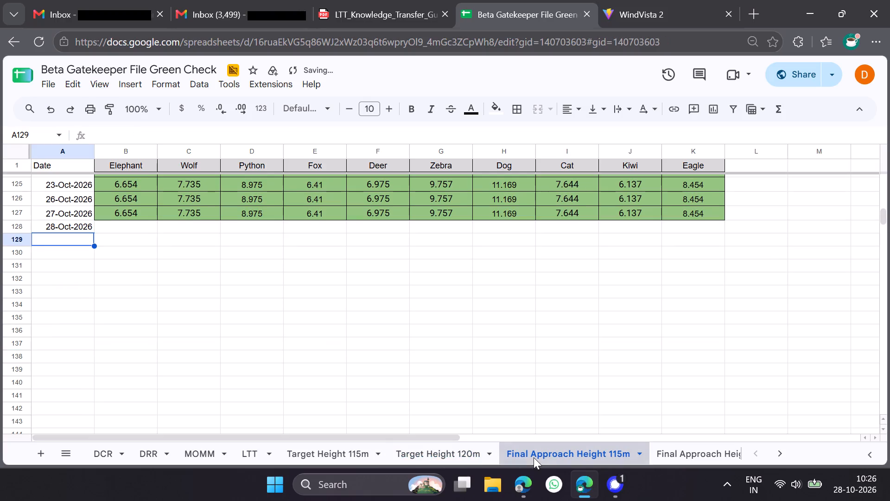
Check the Elephant mast's 120 m final approach in WindVista 2 against the Elephant column of the Final Approach Height 120m sheet.
click(672, 449)
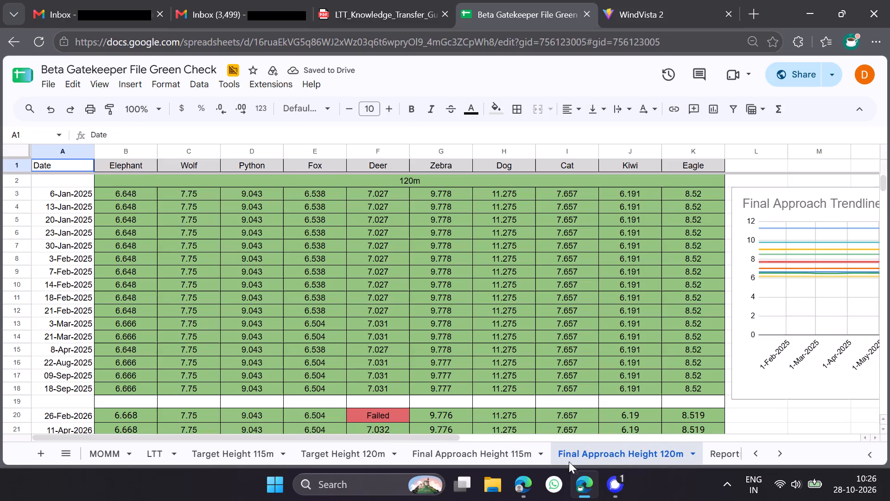
scroll(353, 337, down, 9)
scroll(351, 358, down, 16)
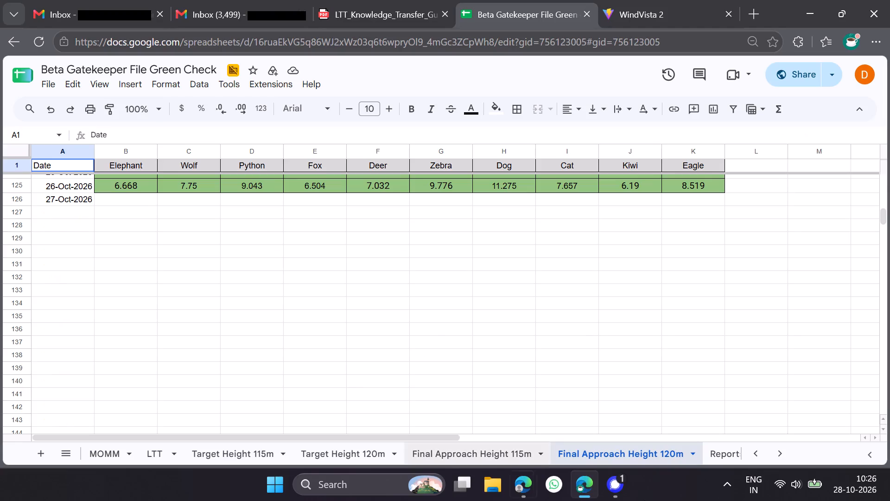
click(783, 453)
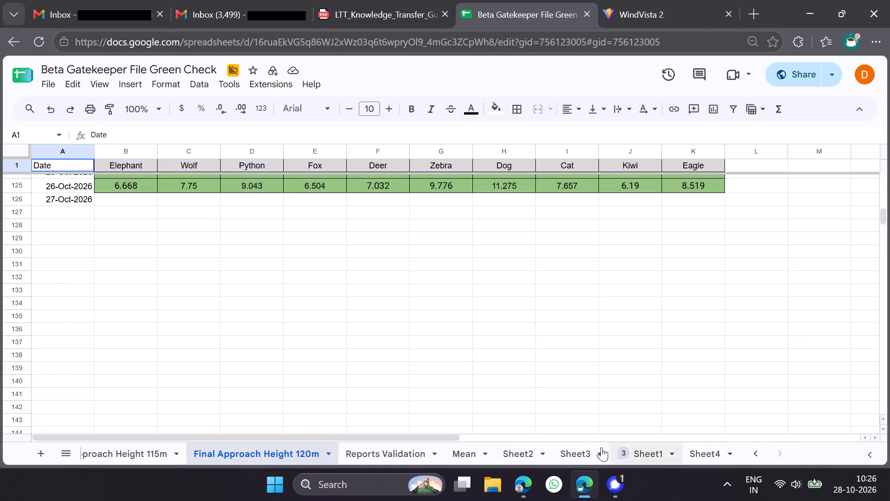
click(130, 196)
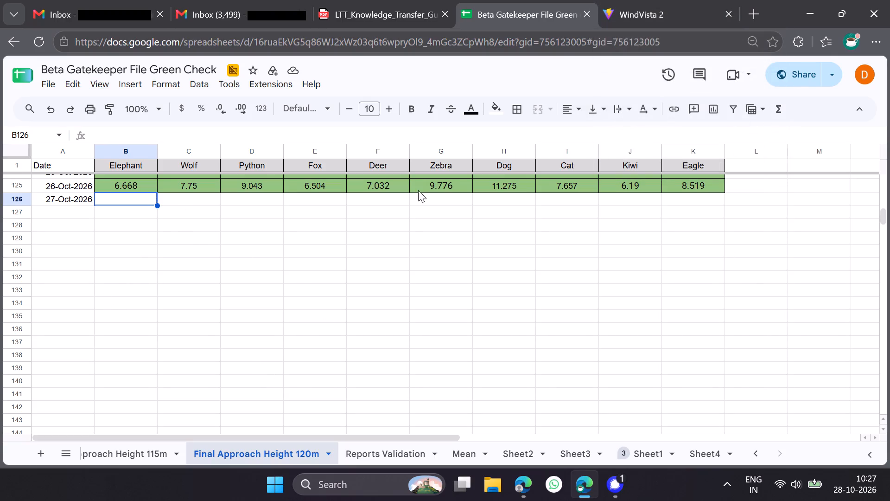
click(648, 0)
scroll(234, 189, up, 6)
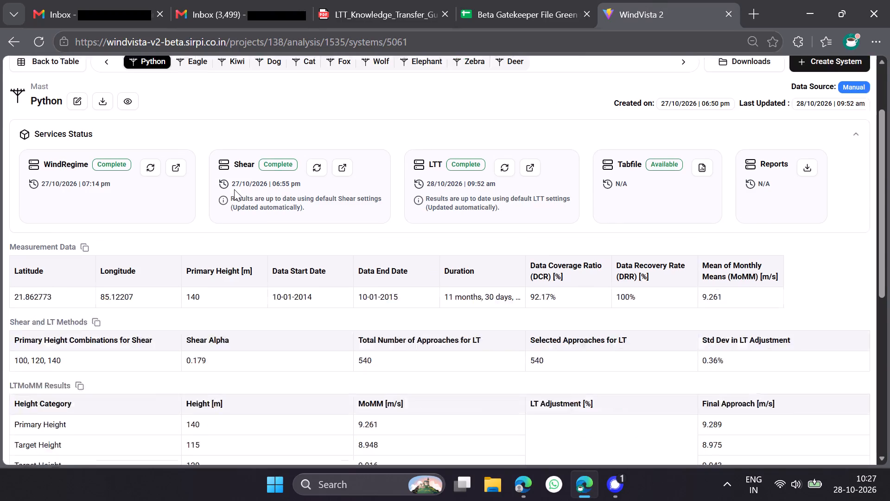
click(420, 152)
scroll(418, 297, down, 4)
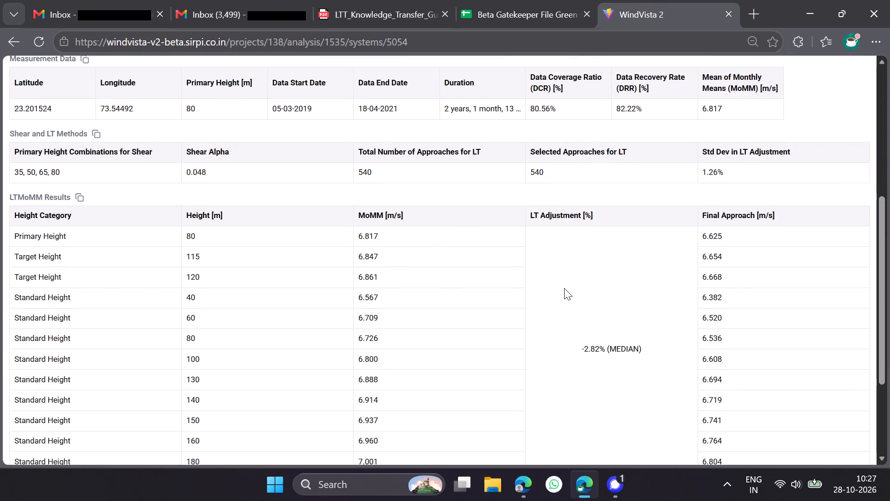
click(508, 0)
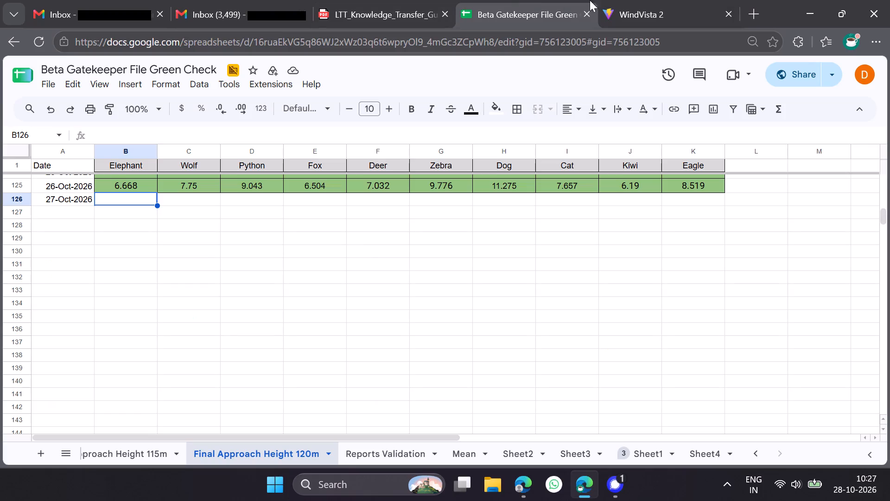
Check the Python mast's 120 m final approach in WindVista 2 against the Python column of the Final Approach Height 120m sheet.
click(617, 0)
scroll(214, 174, up, 6)
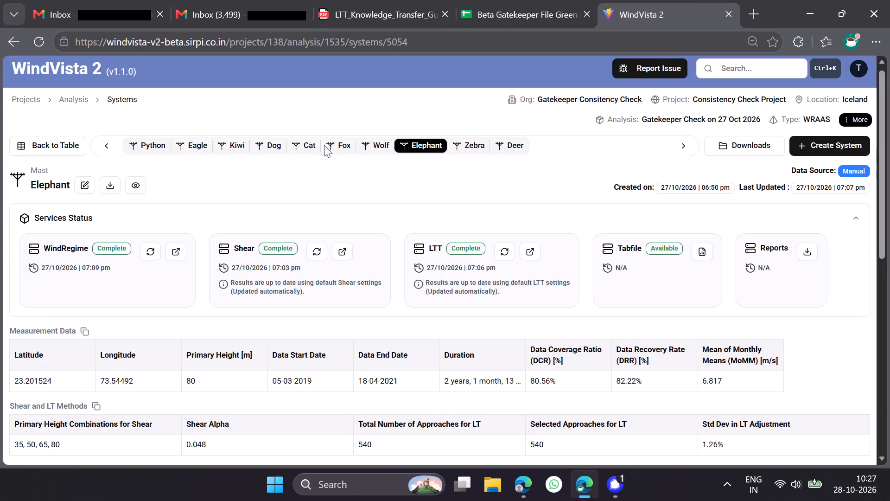
click(154, 148)
scroll(324, 226, down, 5)
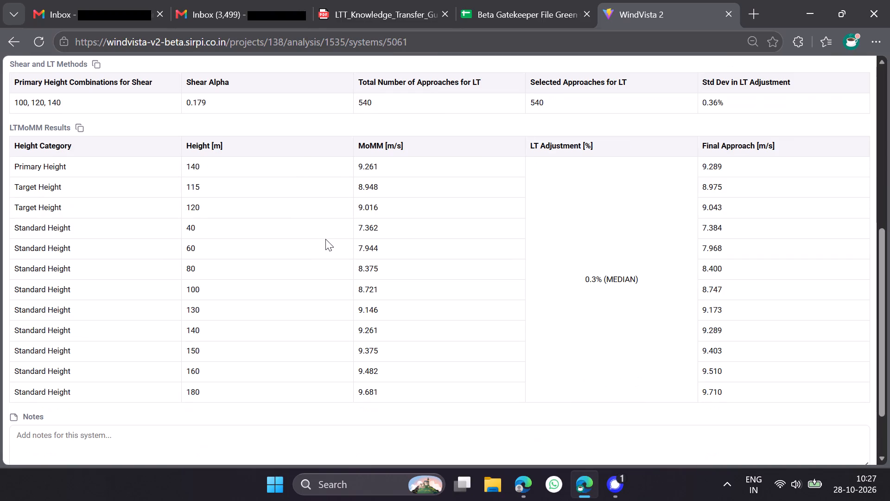
click(544, 0)
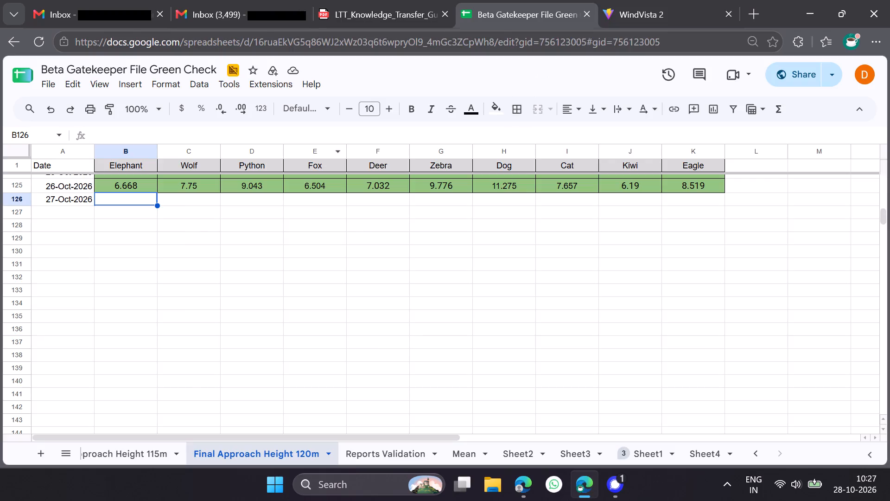
Check the Deer mast's 120 m final approach in WindVista 2 against the Deer column of the Final Approach Height 120m sheet.
click(667, 0)
scroll(239, 217, up, 6)
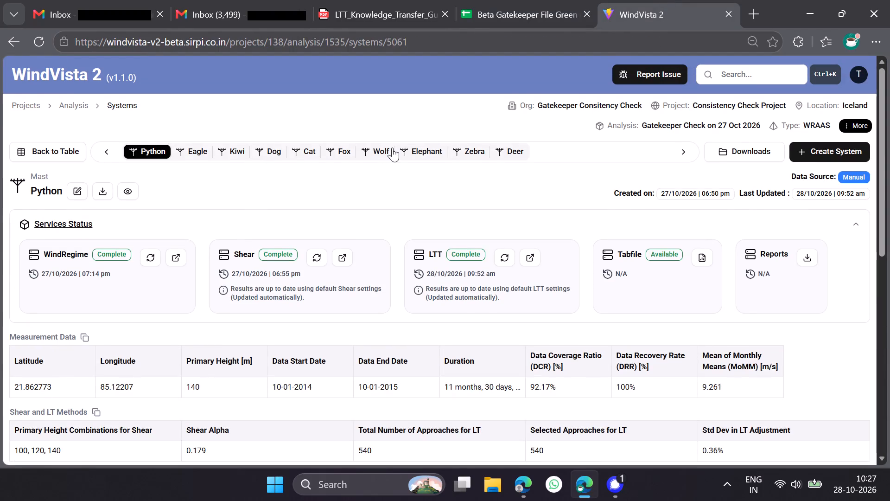
click(521, 149)
scroll(517, 312, down, 1)
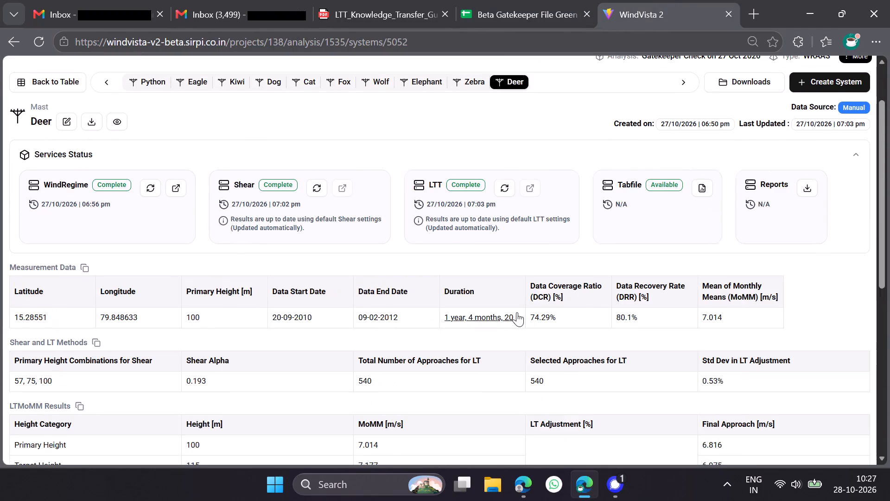
scroll(517, 312, down, 2)
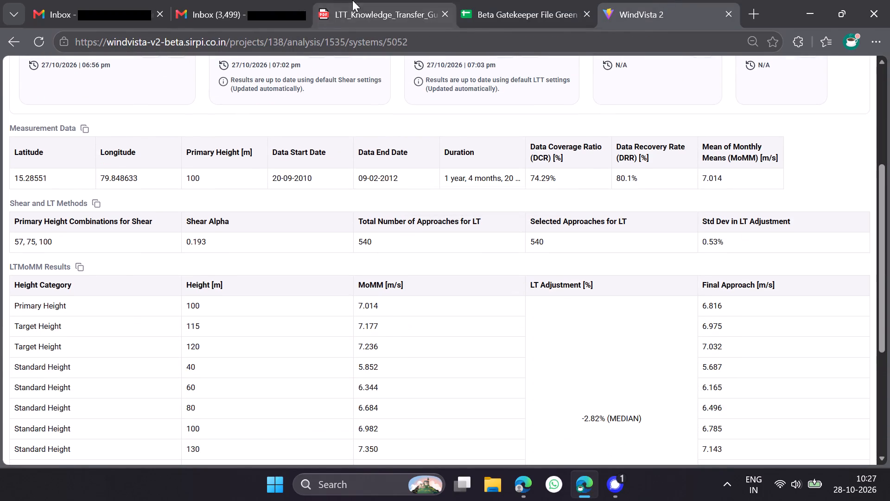
click(359, 0)
click(494, 0)
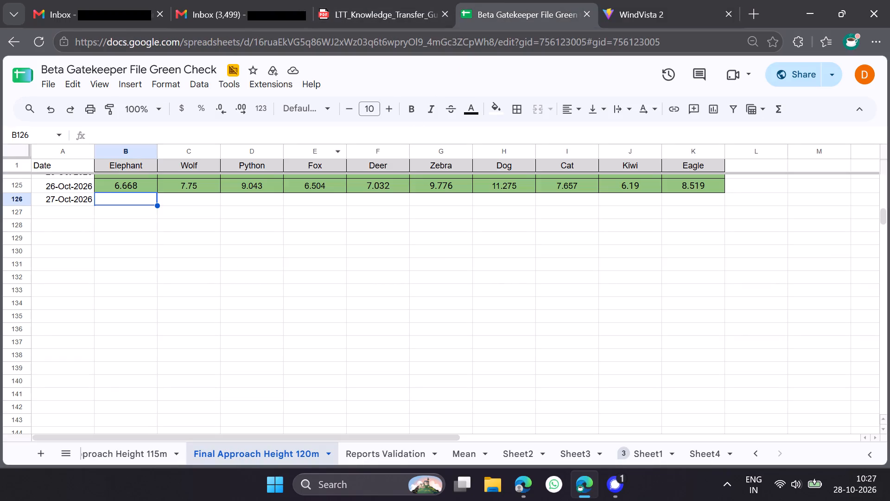
click(687, 0)
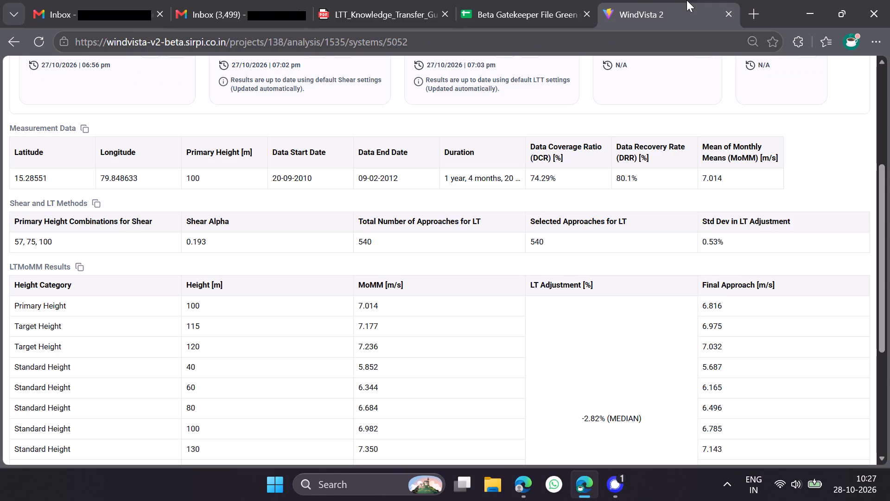
click(519, 0)
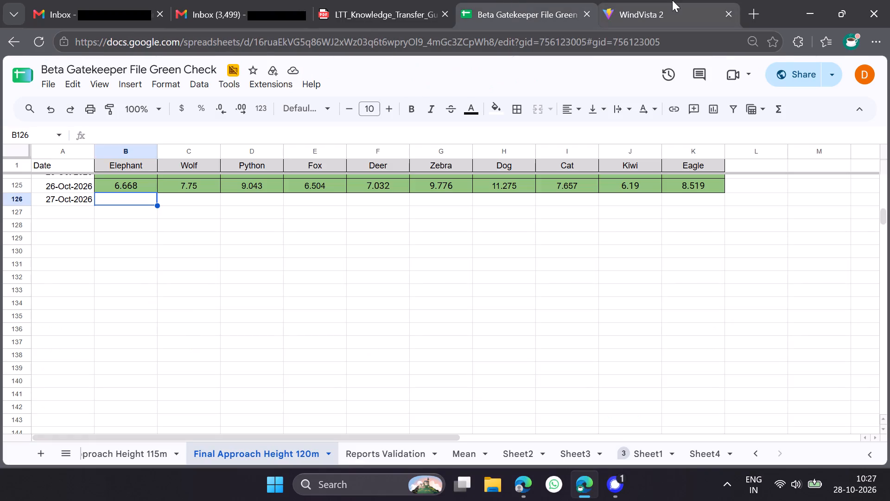
Check the Dog mast's 120 m final approach in WindVista 2 against the Dog column of the Final Approach Height 120m sheet.
click(672, 0)
scroll(267, 212, up, 6)
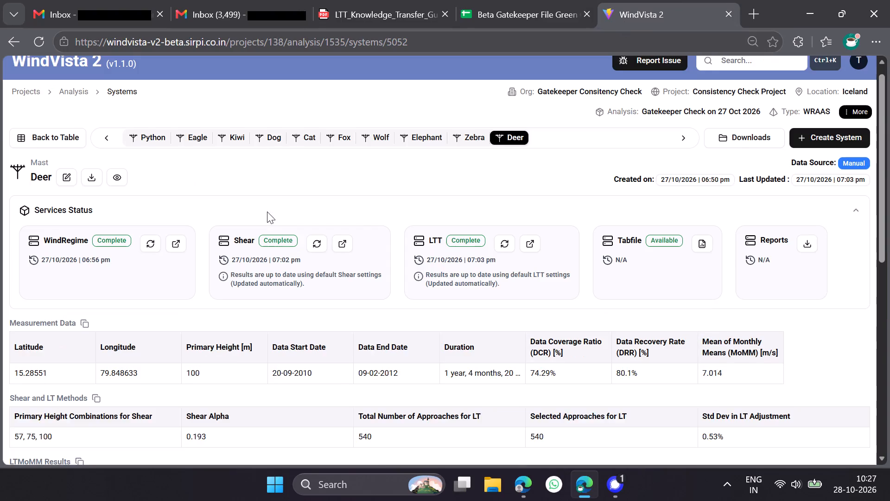
click(275, 149)
scroll(465, 282, down, 4)
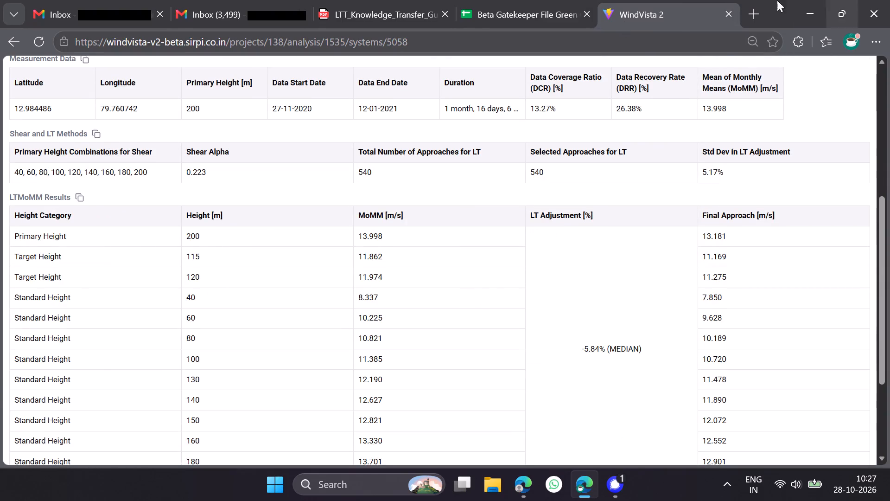
click(543, 0)
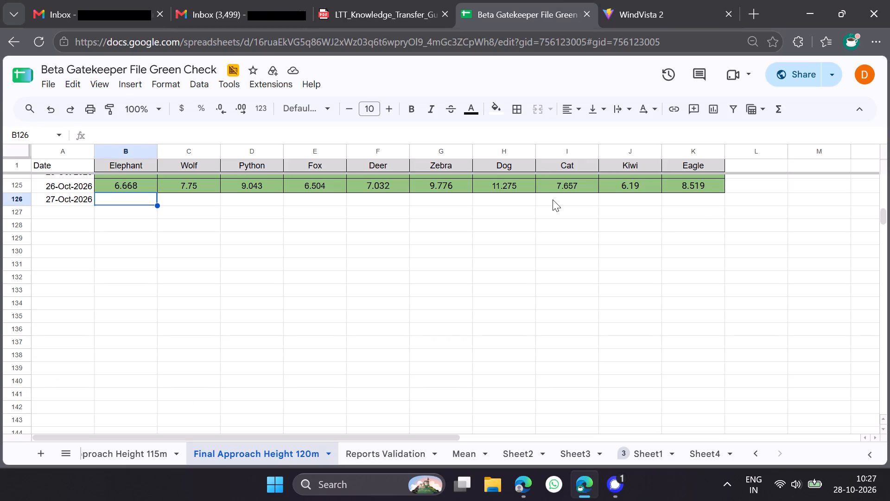
Check the Kiwi mast's 120 m final approach in WindVista 2 against the Kiwi column of the Final Approach Height 120m sheet.
click(699, 0)
scroll(535, 238, up, 5)
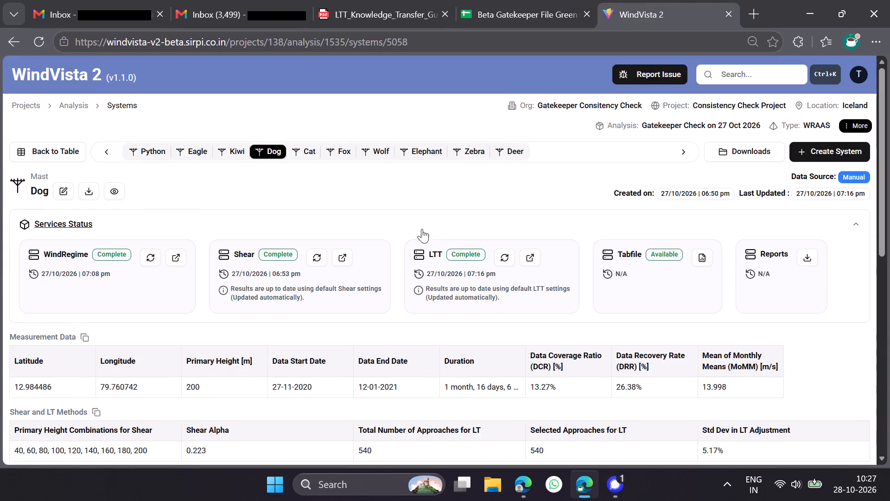
click(232, 153)
scroll(546, 269, down, 3)
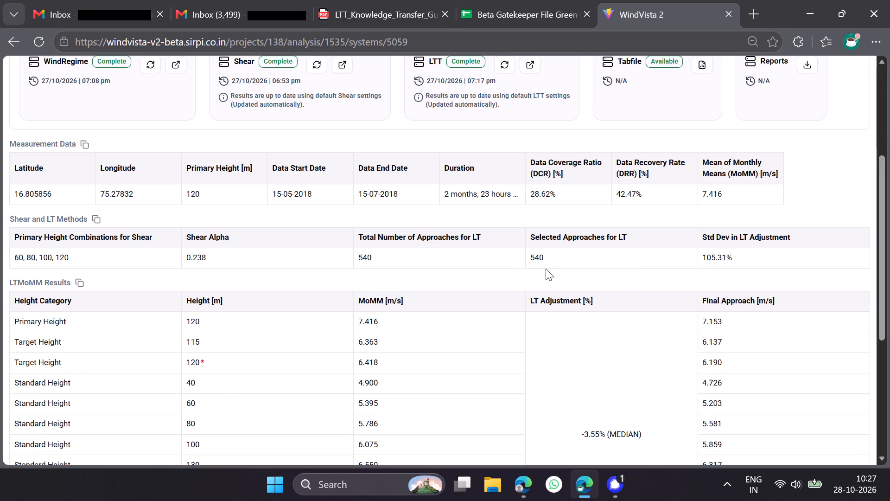
click(518, 0)
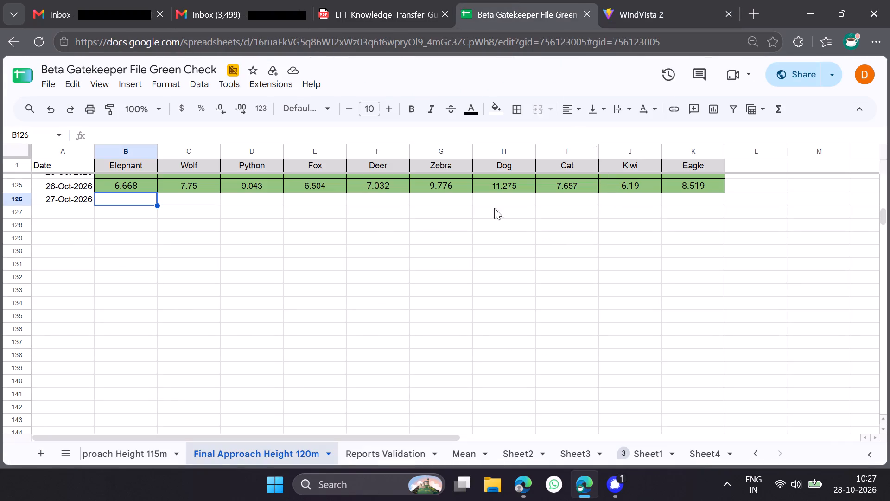
scroll(226, 207, up, 2)
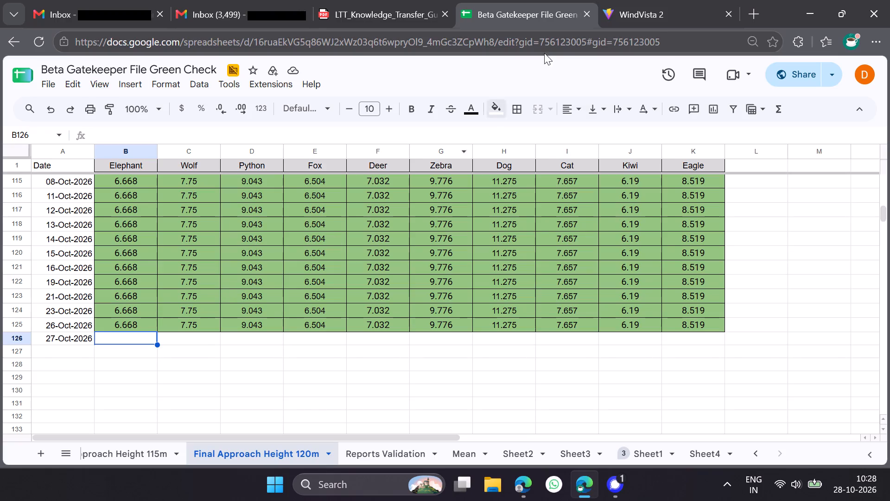
click(403, 0)
click(568, 0)
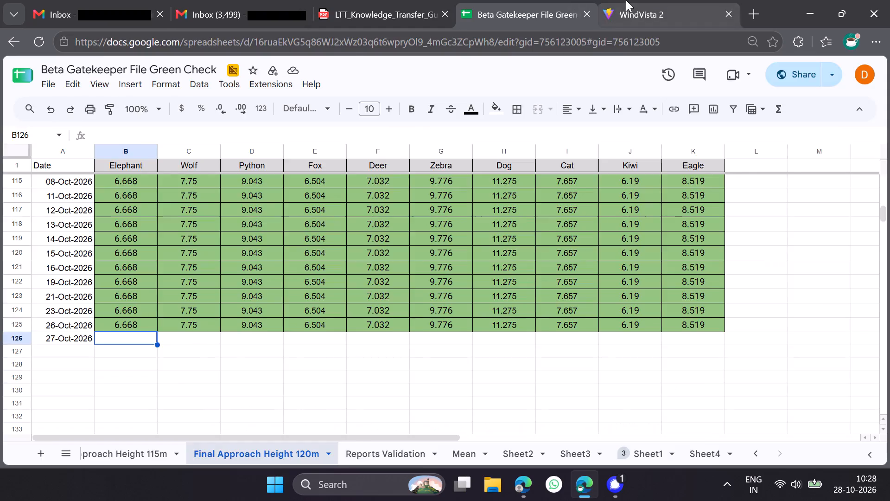
click(626, 0)
click(530, 0)
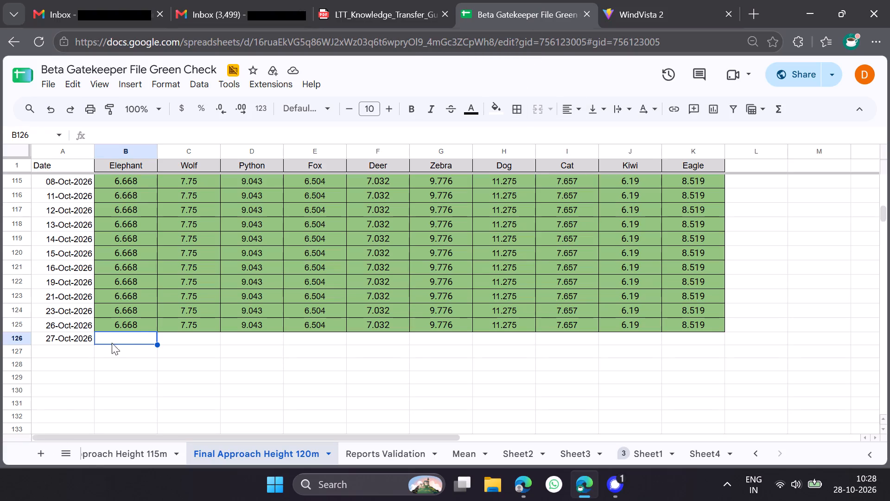
Copy the 26-Oct-2026 values of all masts, Elephant to Eagle, into the 27-Oct-2026 row of the Final Approach Height 120m sheet.
drag(136, 327, 704, 317)
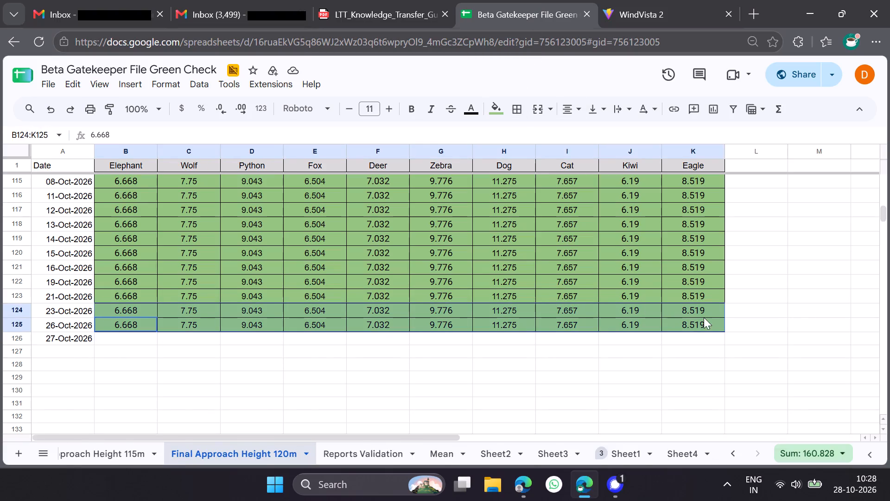
drag(704, 317, 708, 322)
key(ctrl+c)
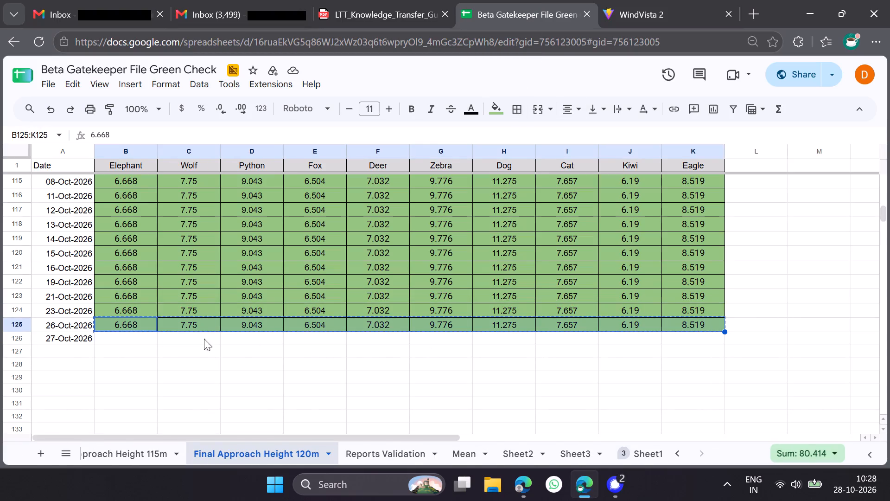
Paste the copied 26-Oct-2026 values for Elephant to Eagle into the 27-Oct-2026 row of the Final Approach Height 120m sheet.
drag(113, 341, 702, 342)
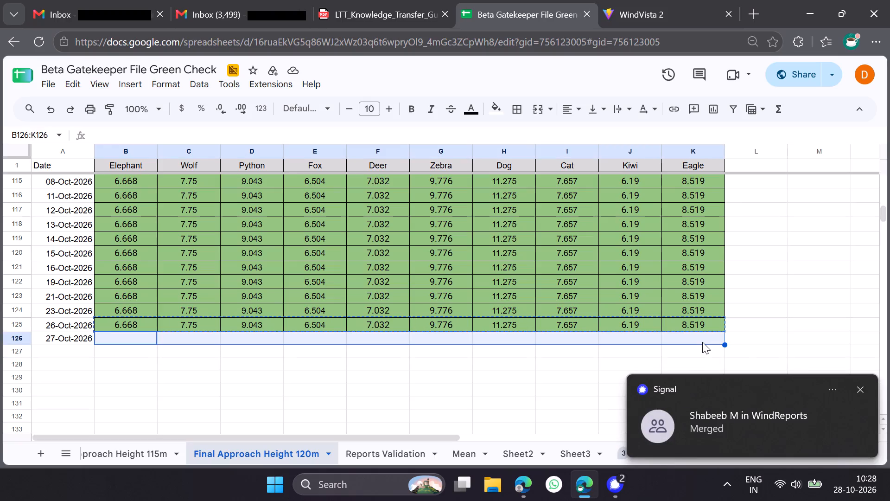
key(ctrl+v)
click(341, 385)
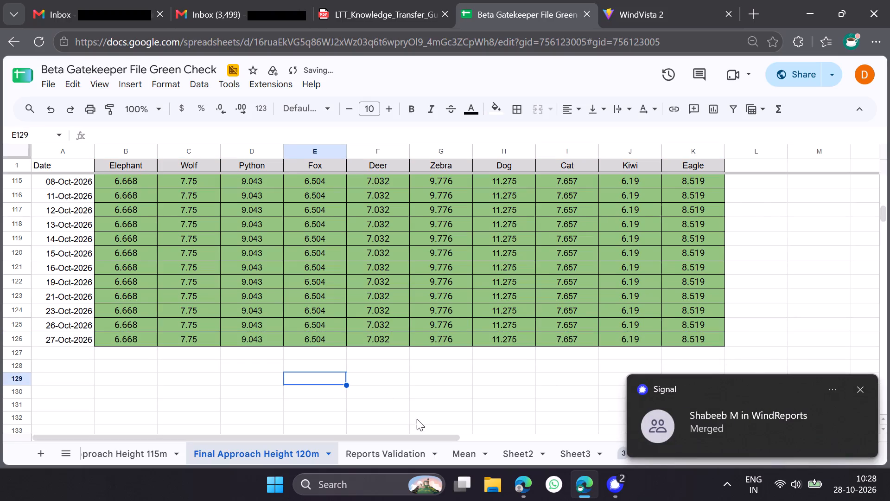
Add the date 28-Oct-2026 in the Date column directly below 27-Oct-2026.
click(64, 352)
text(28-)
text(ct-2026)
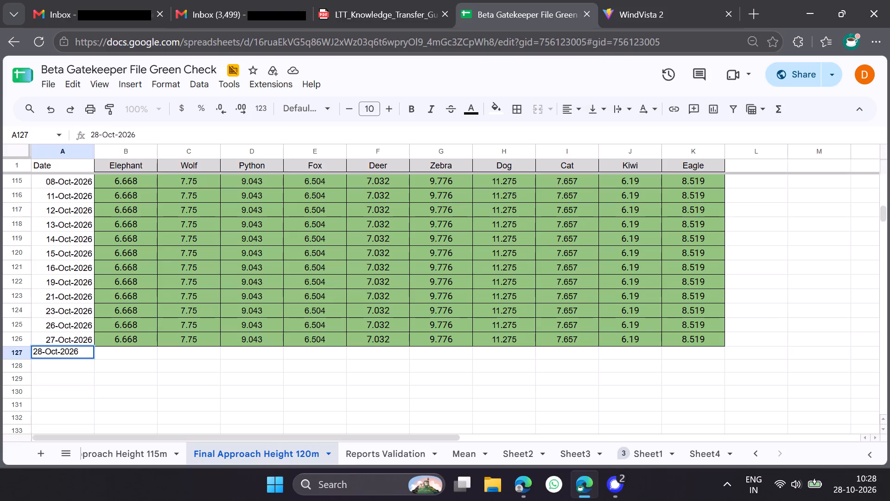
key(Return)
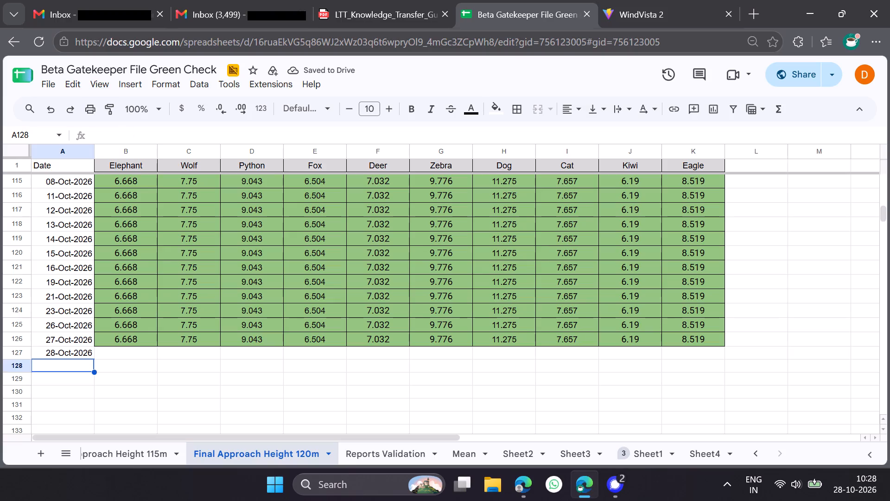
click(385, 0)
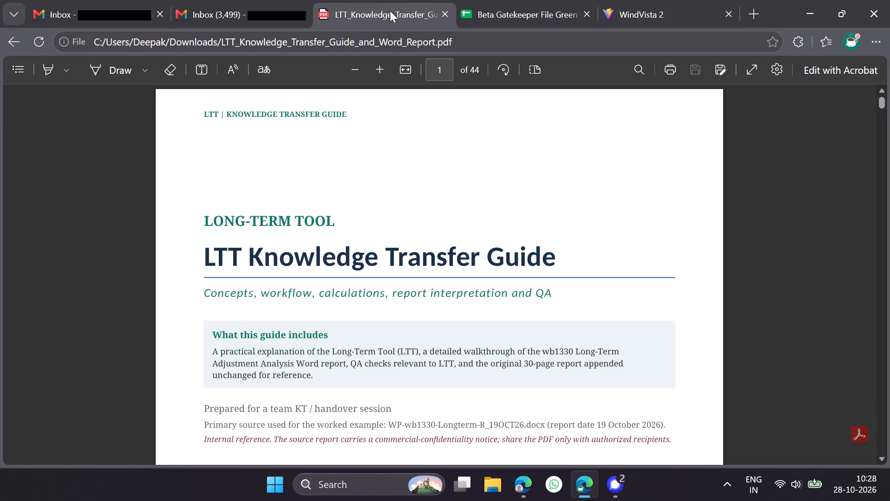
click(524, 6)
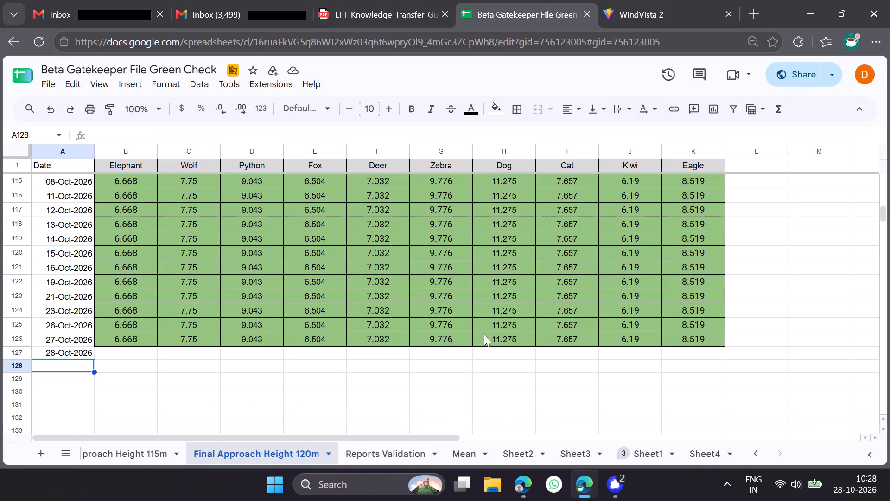
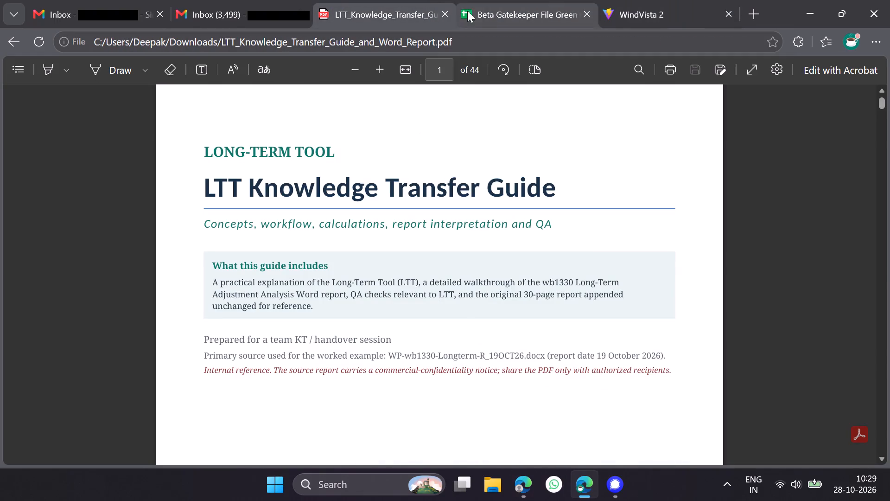
Close the Beta Gatekeeper File Green Check spreadsheet.
click(547, 3)
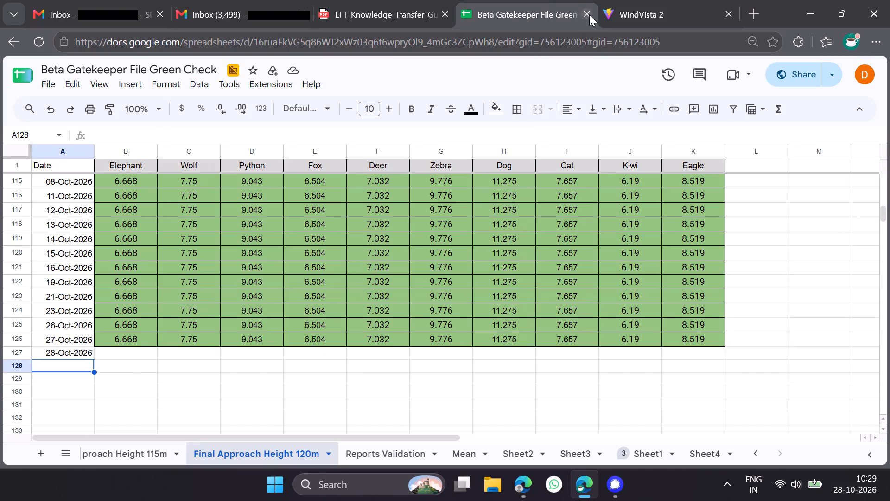
click(588, 14)
Look through the WindVista 2 mast pages of the 27 Oct 2026 Gatekeeper check, from Eagle and Deer back to Python, examining their services status.
click(552, 0)
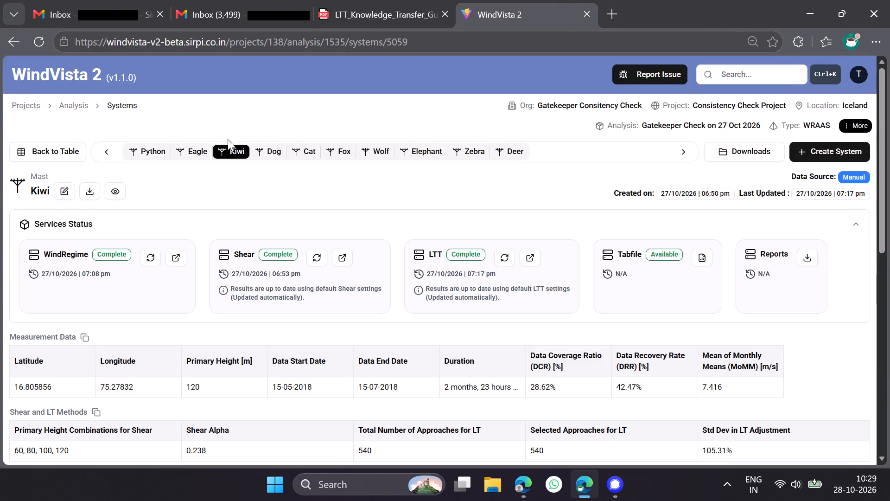
click(158, 147)
click(192, 147)
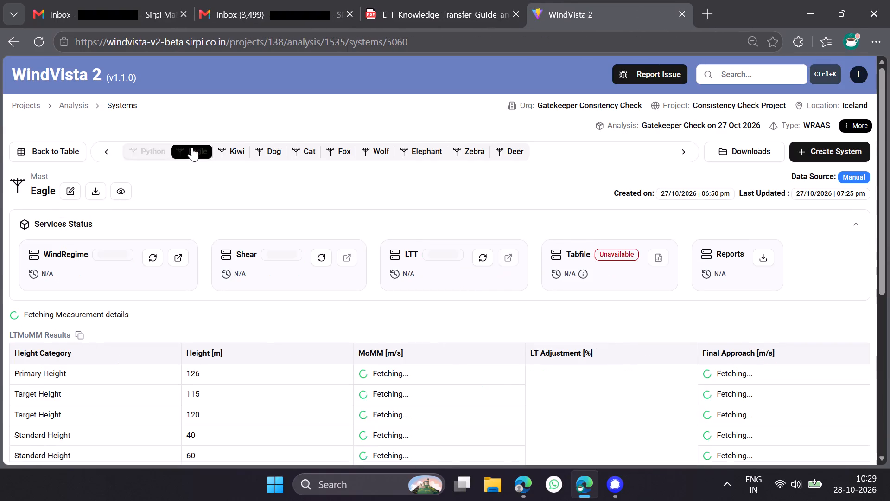
click(486, 159)
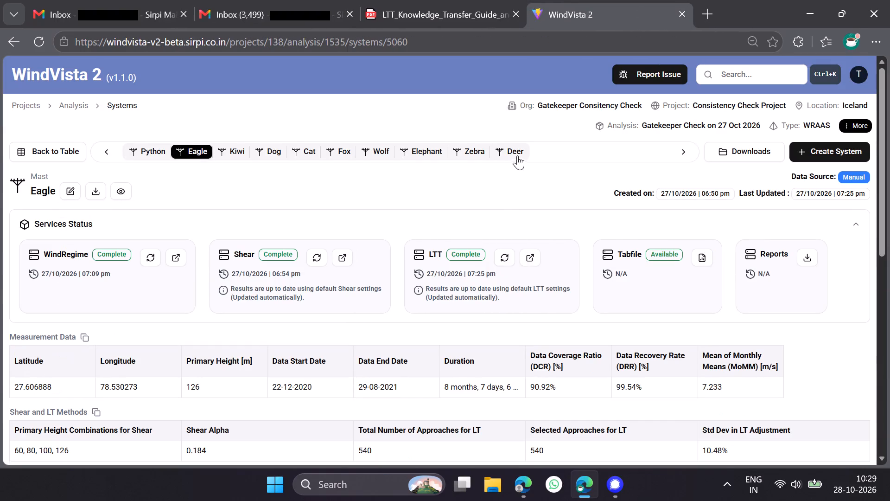
click(518, 155)
click(470, 154)
click(428, 149)
click(380, 145)
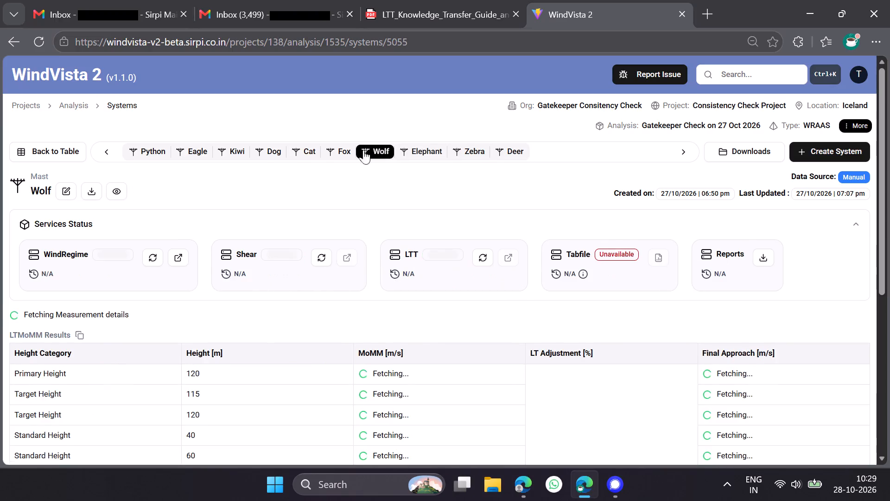
click(321, 159)
click(354, 151)
click(310, 154)
click(264, 154)
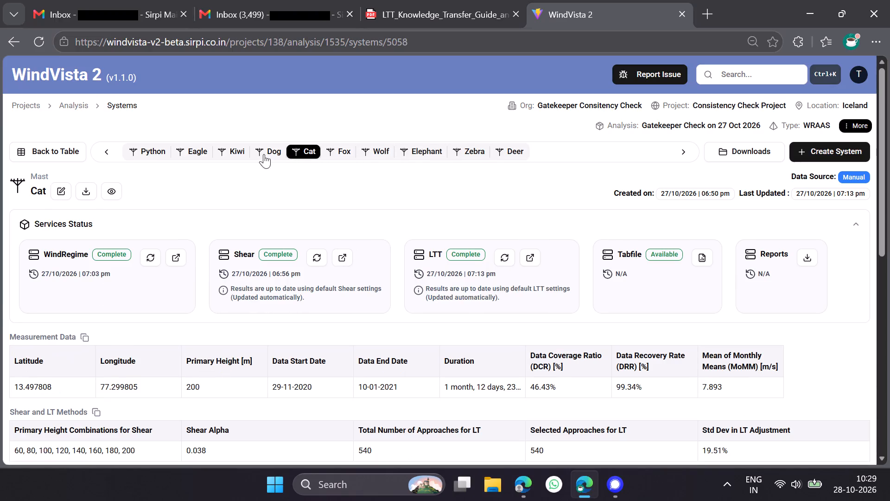
click(225, 152)
click(189, 152)
click(157, 149)
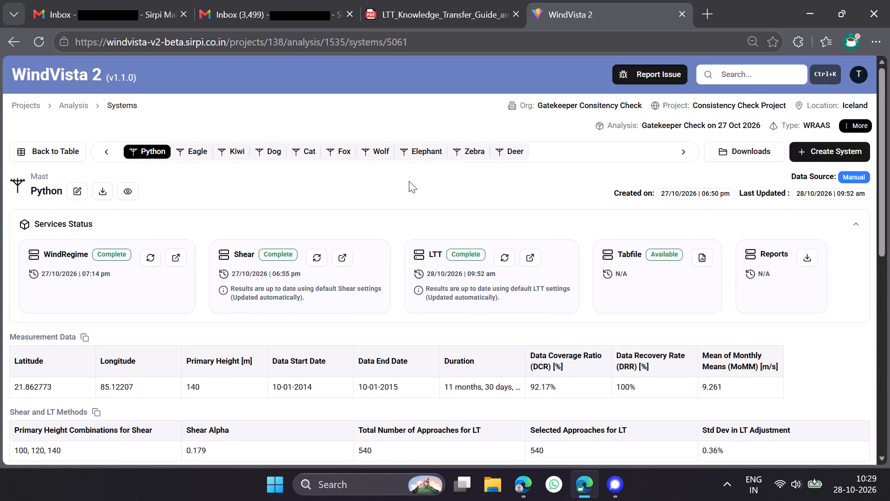
Close WindVista 2, leaving the LTT Knowledge Transfer Guide PDF open.
click(678, 13)
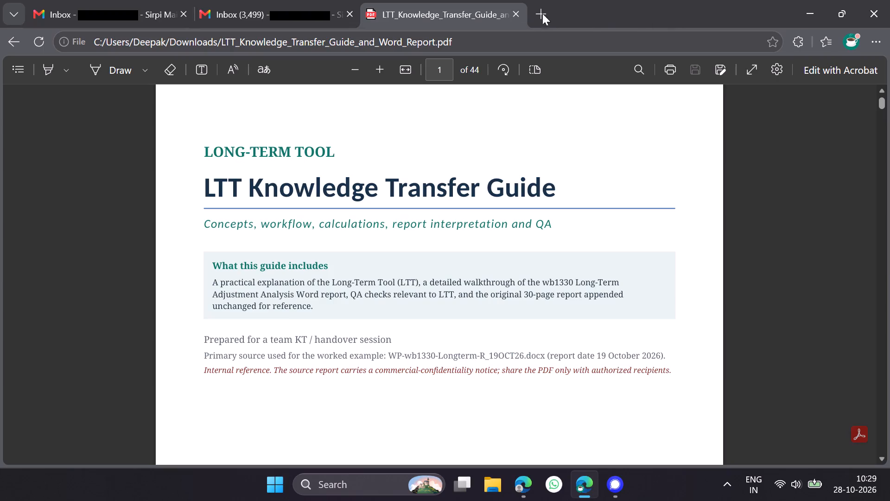